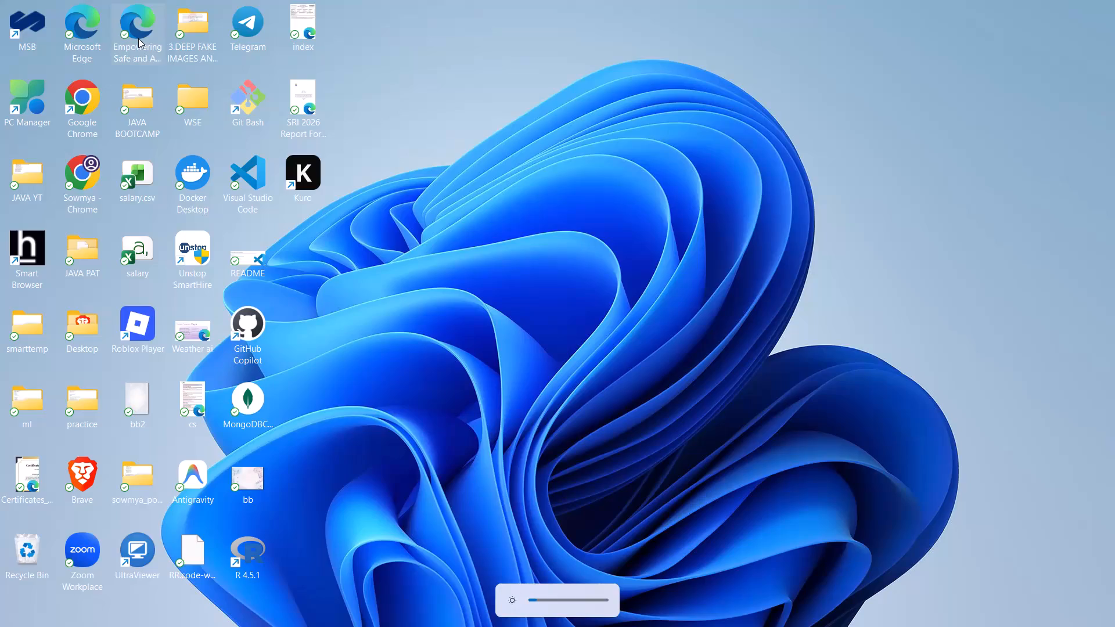
# Open the presentation "Architecture For Real-Time Air Quality Monitoring Using IoT And Big Data" from the Documents folder in File Explorer.
pyautogui.click(138, 38)
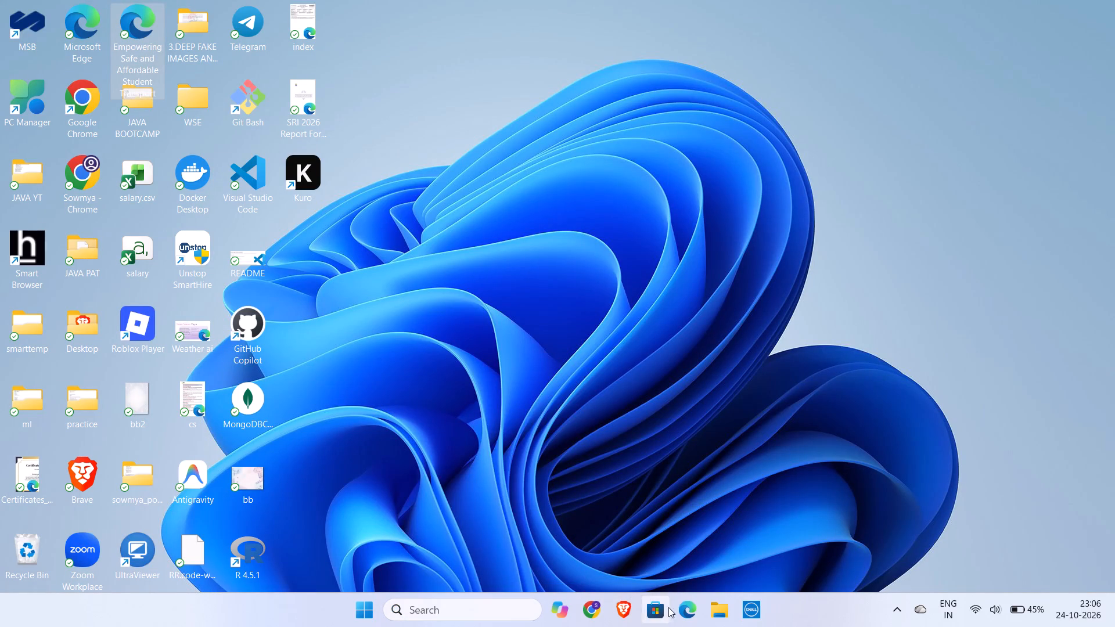
pyautogui.doubleClick(714, 607)
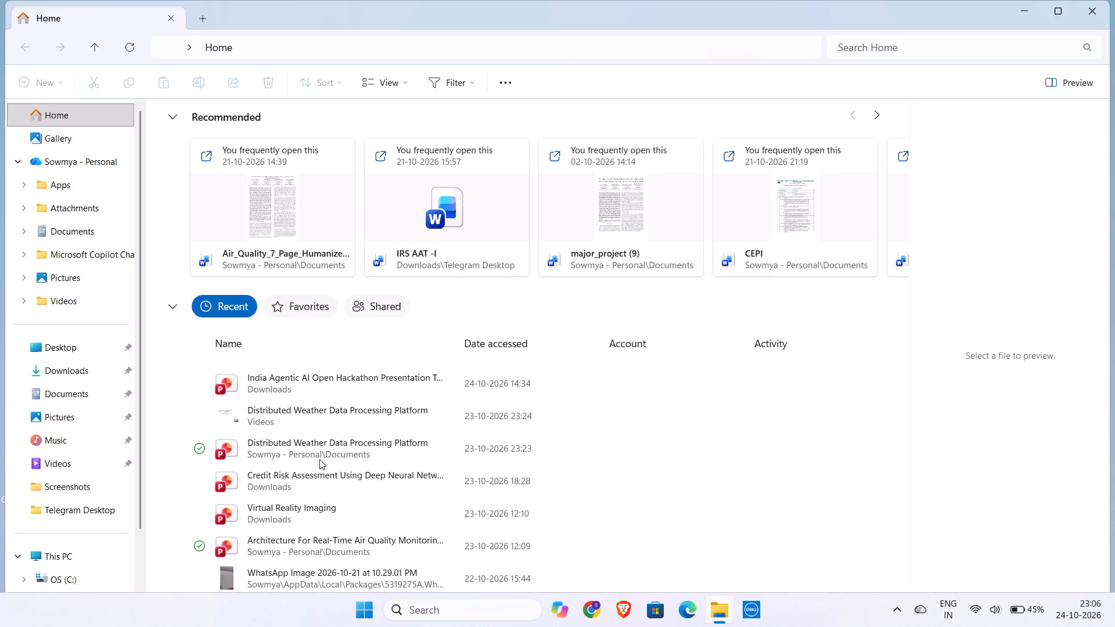
pyautogui.click(67, 397)
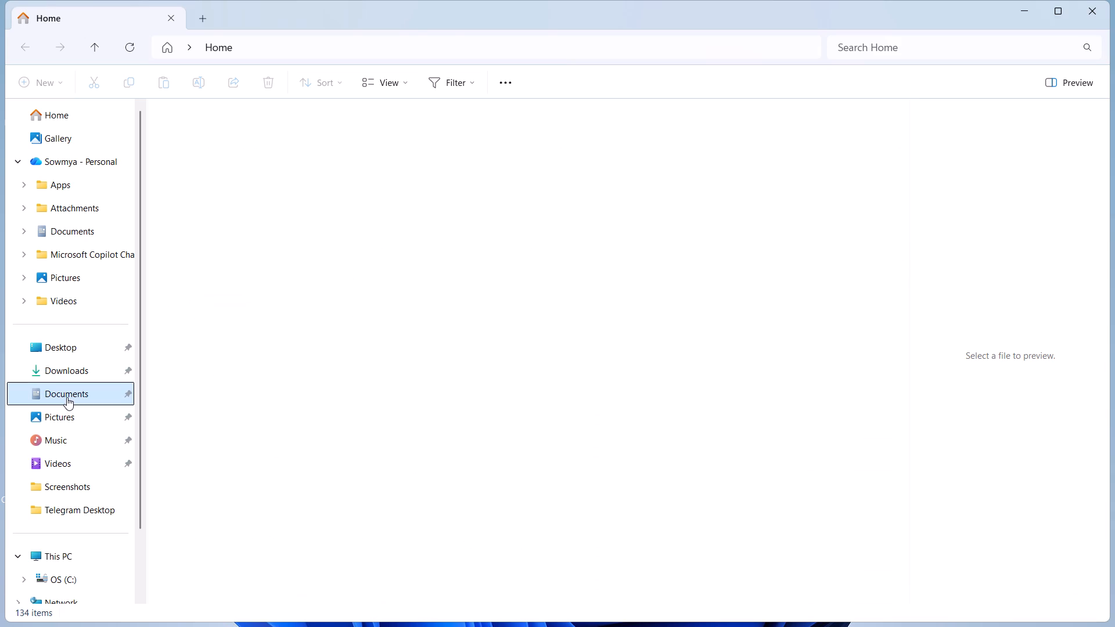
pyautogui.scroll(-3, 288, 397)
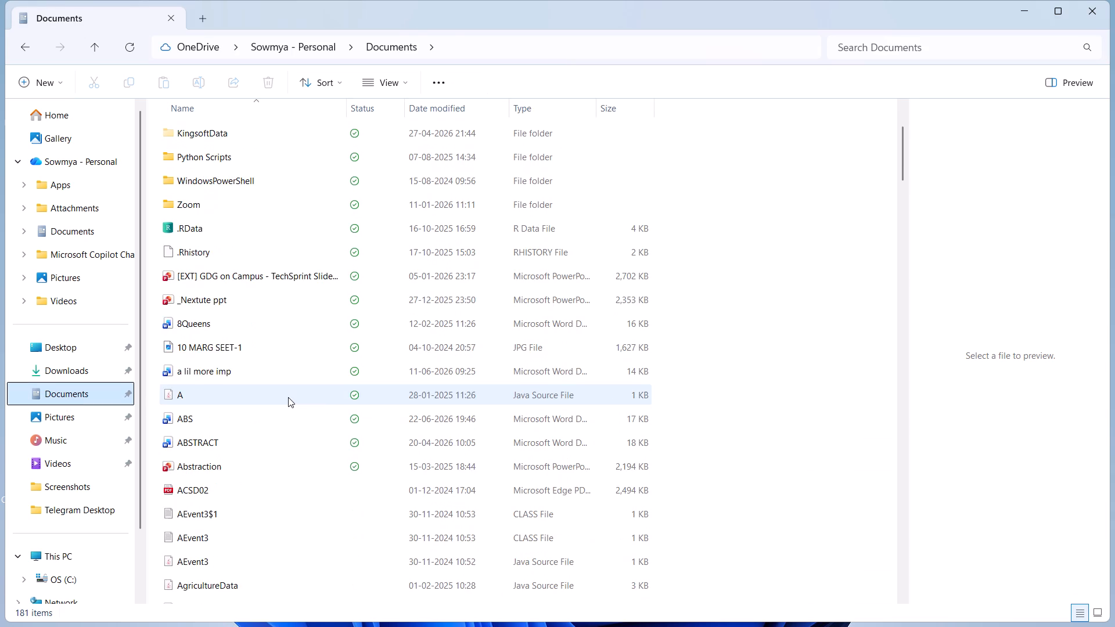
pyautogui.scroll(-5, 288, 397)
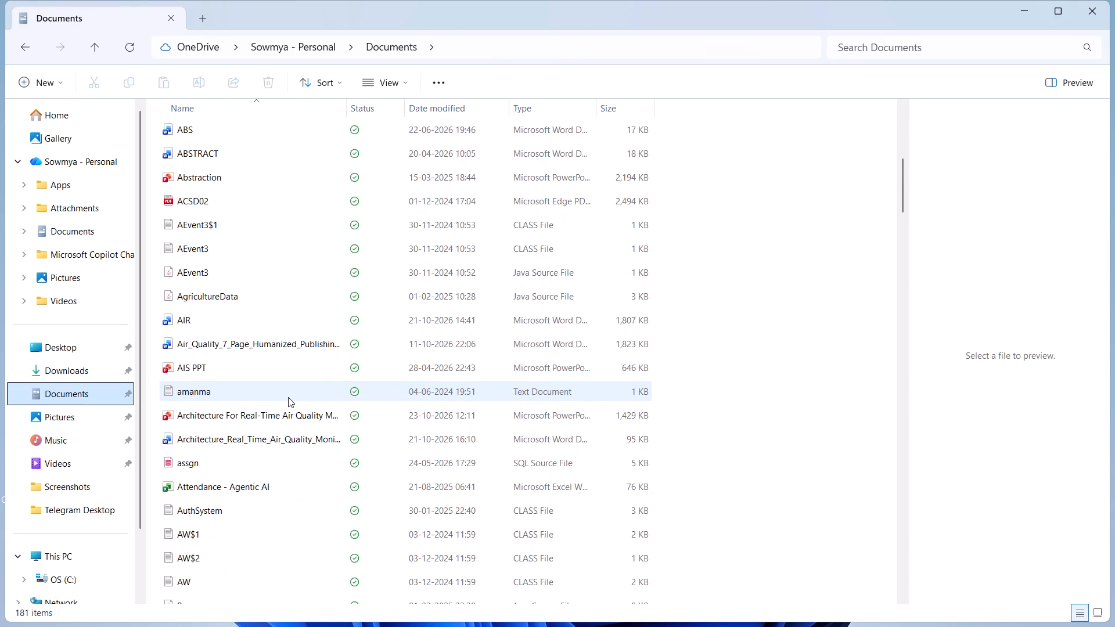
pyautogui.scroll(-2, 288, 397)
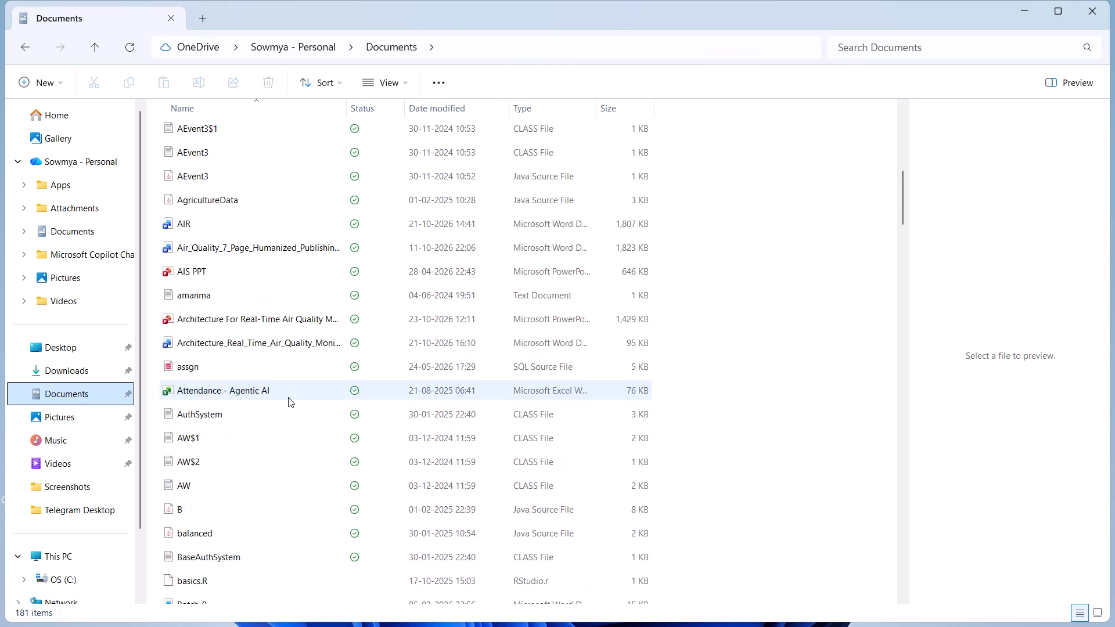
pyautogui.scroll(-4, 288, 397)
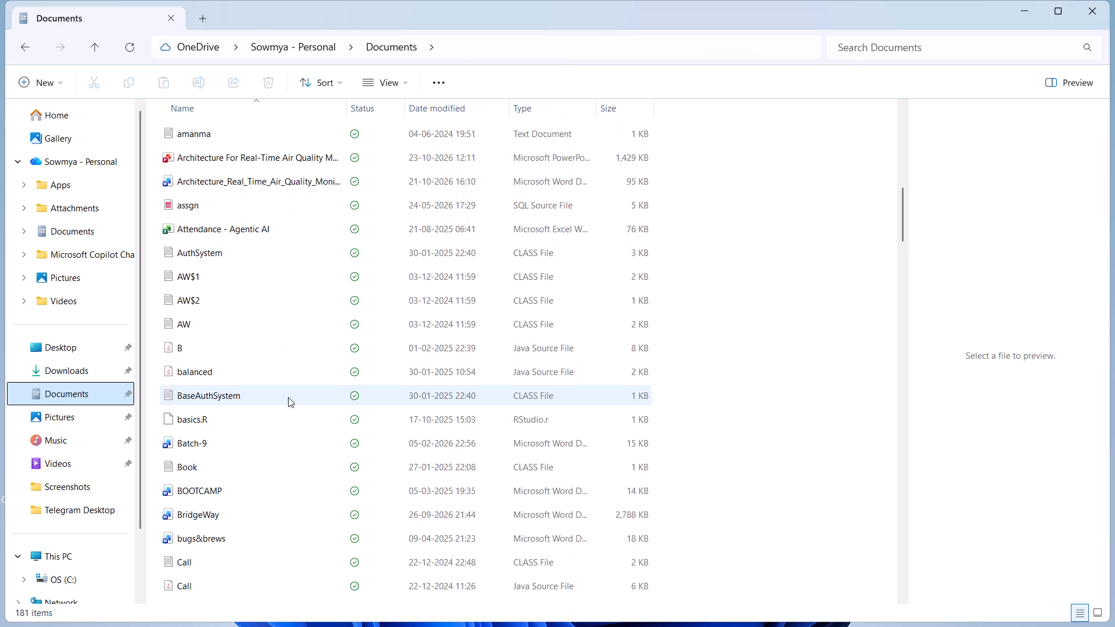
pyautogui.scroll(-2, 288, 397)
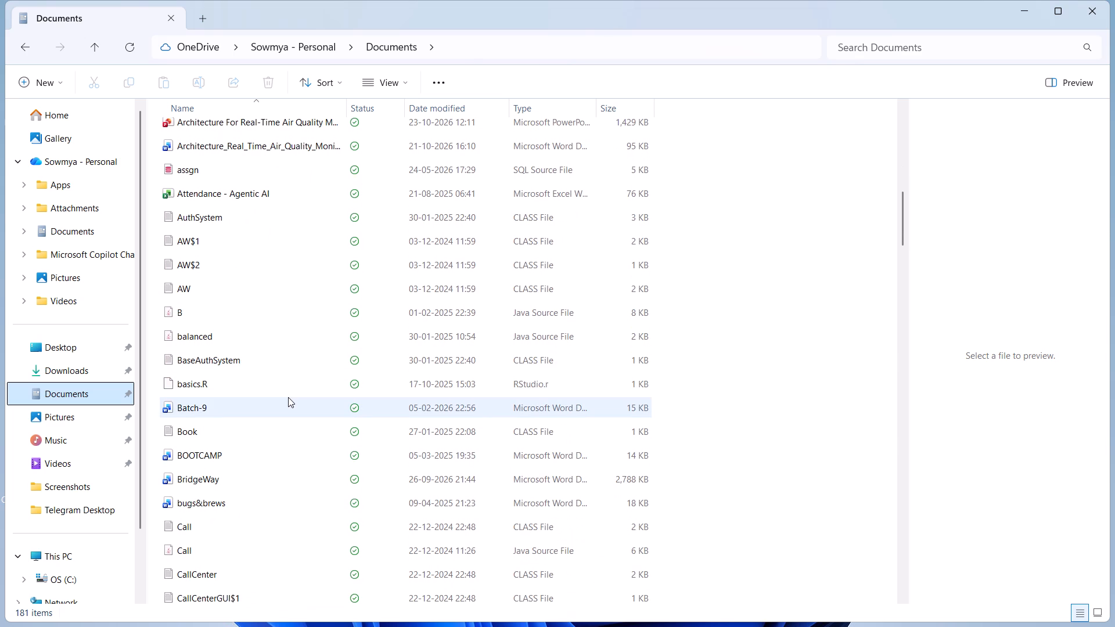
pyautogui.doubleClick(236, 127)
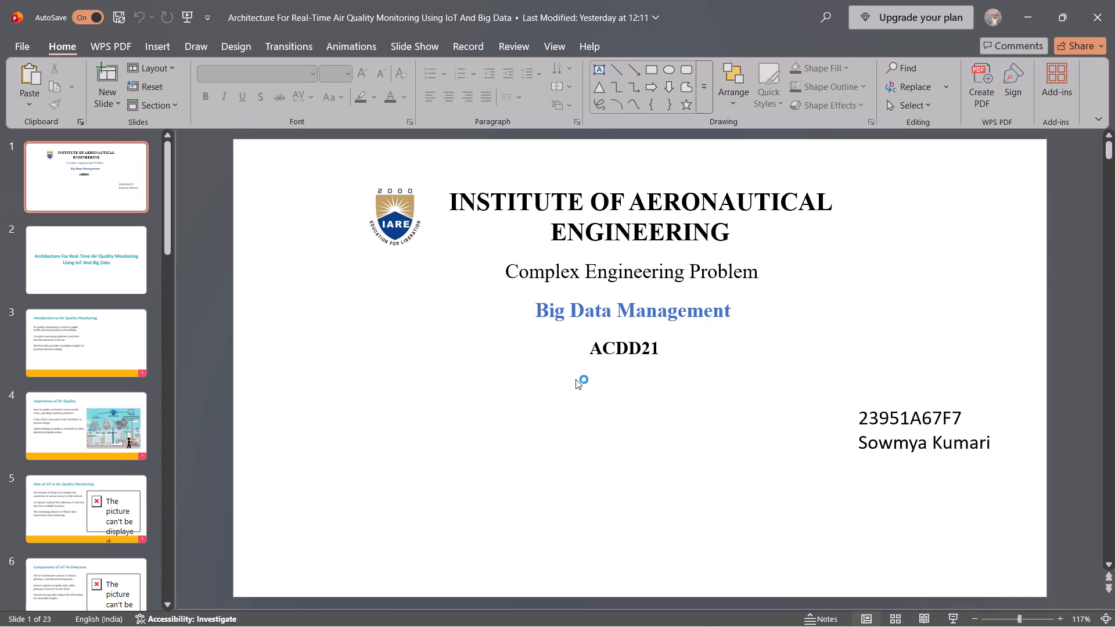
# Delete the broken picture placeholders from slide 5, slide 6 and slide 8 (Data Collection Process).
pyautogui.click(96, 496)
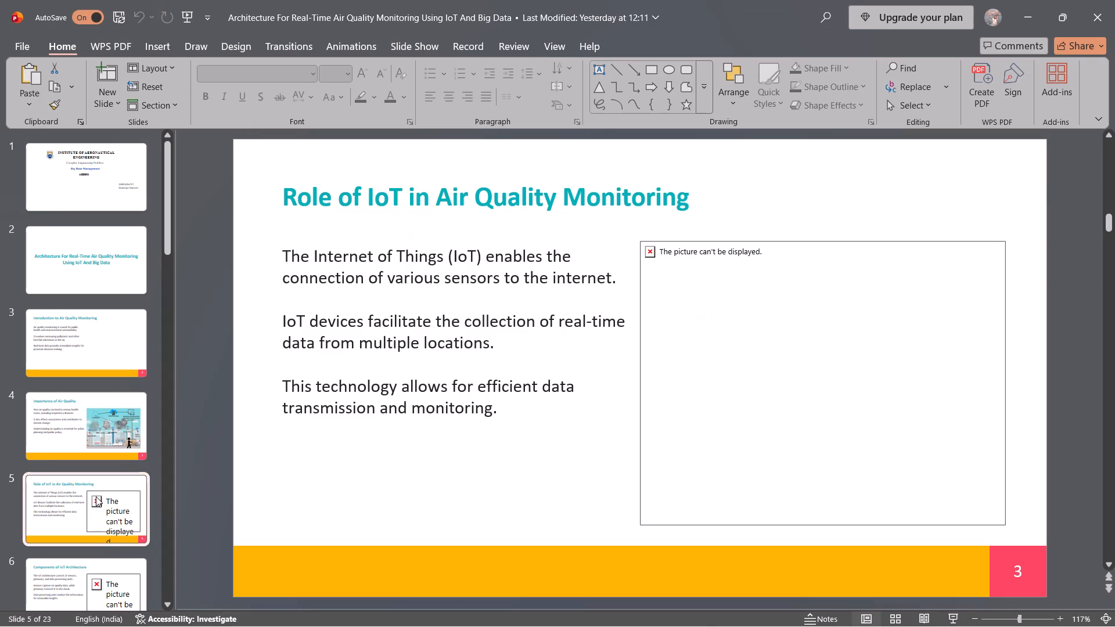
pyautogui.click(713, 423)
pyautogui.press('Delete')
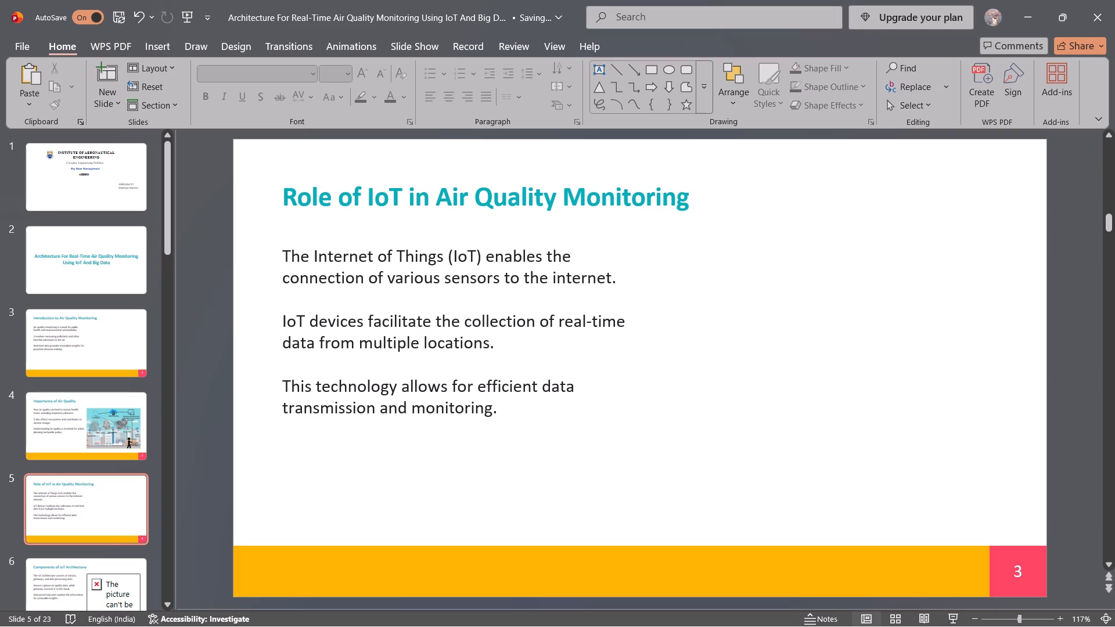
pyautogui.press('Right')
pyautogui.click(713, 423)
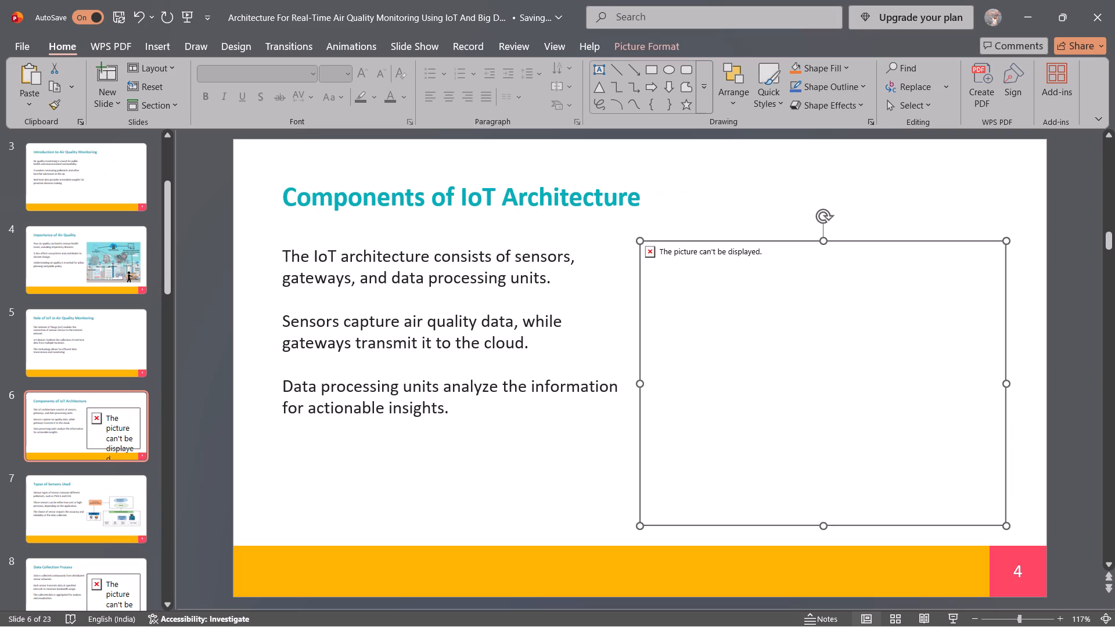
pyautogui.press('Delete')
pyautogui.press('Right')
pyautogui.press('Right')
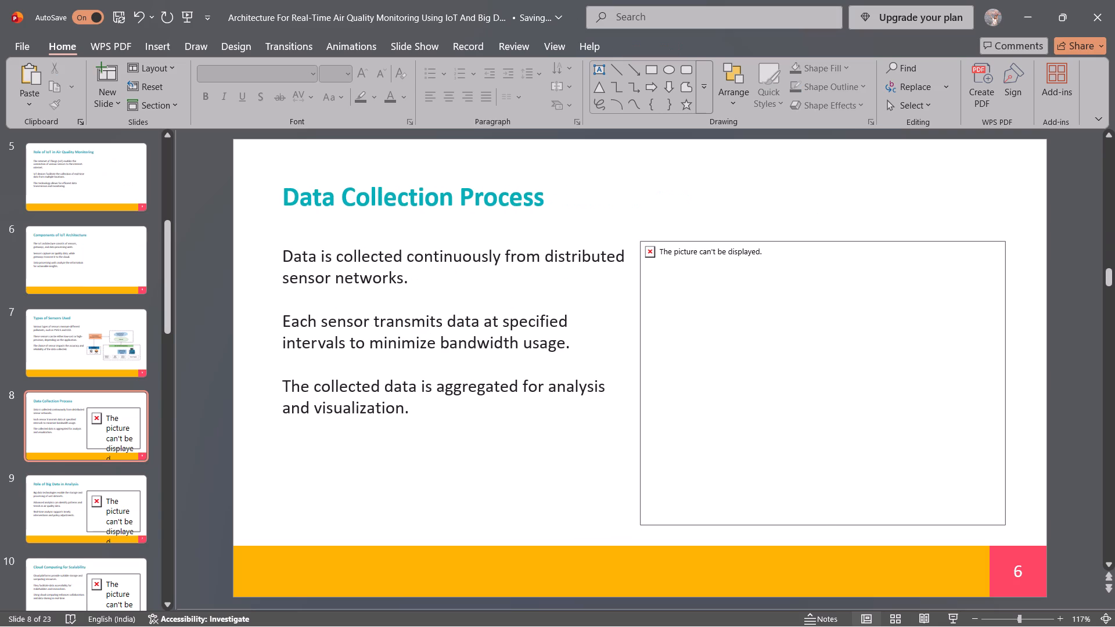
pyautogui.click(713, 423)
pyautogui.press('Delete')
# Delete the broken picture placeholders from slides 9 to 11, Role of Big Data in Analysis through Data Visualization Techniques.
pyautogui.press('Right')
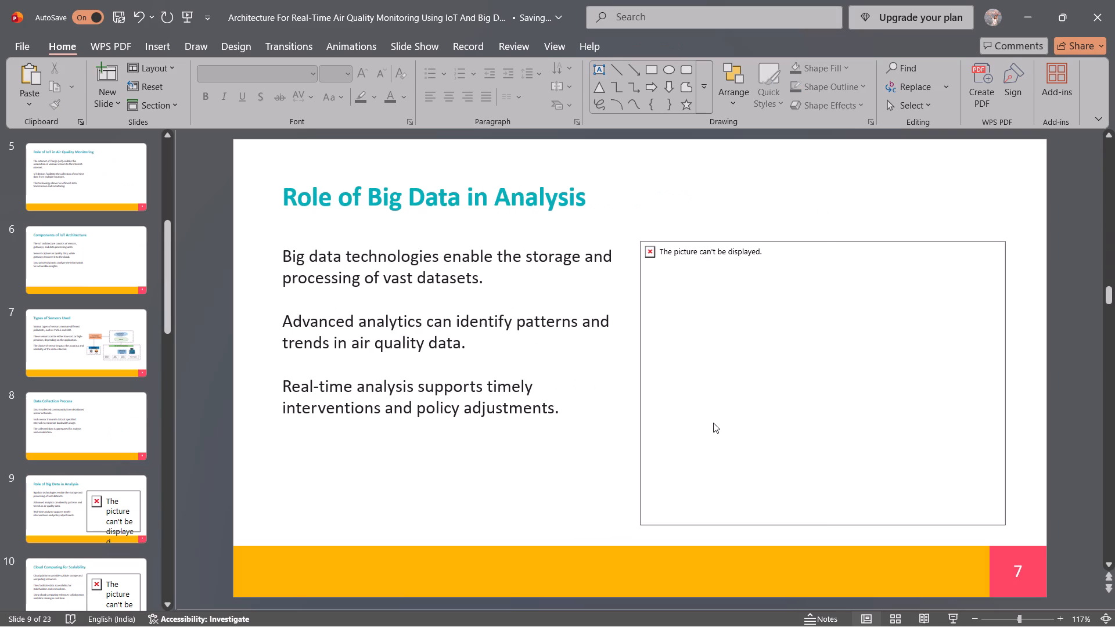
pyautogui.click(713, 423)
pyautogui.press('Delete')
pyautogui.press('Right')
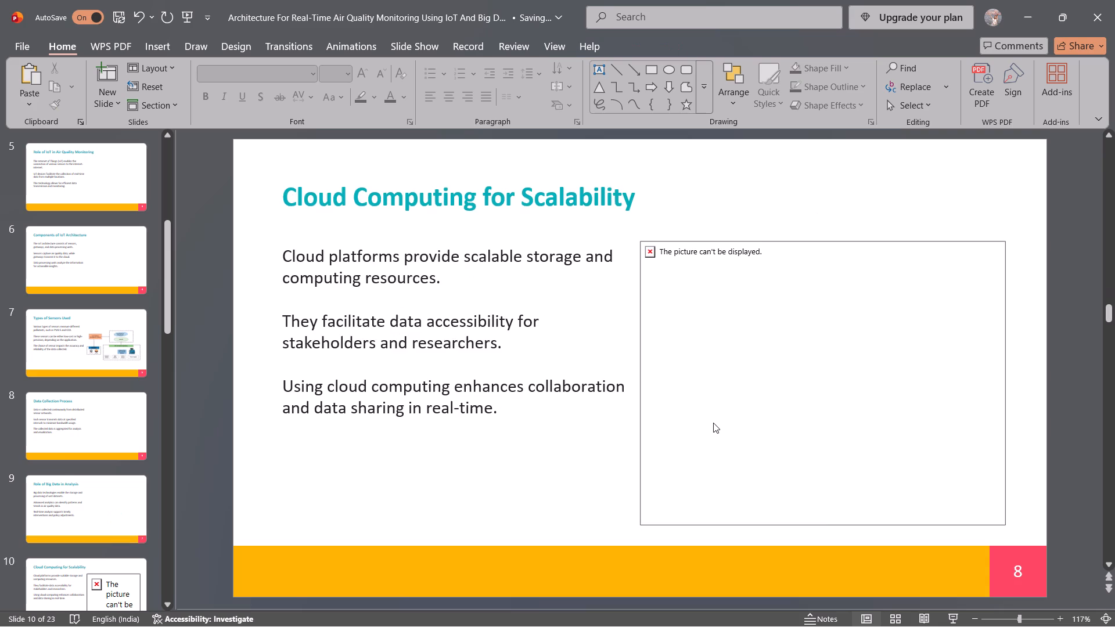
pyautogui.click(713, 423)
pyautogui.press('Delete')
pyautogui.press('Right')
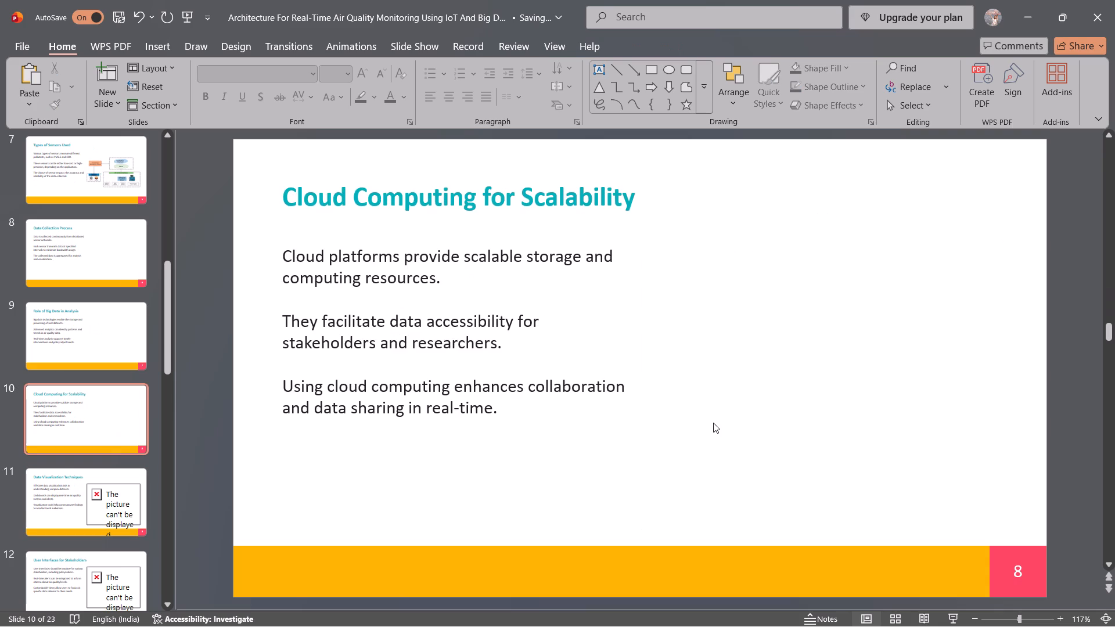
pyautogui.click(713, 423)
pyautogui.press('Delete')
# Delete the broken picture placeholders from slides 12 to 14, User Interfaces for Stakeholders through Challenges in Data Accuracy.
pyautogui.press('Right')
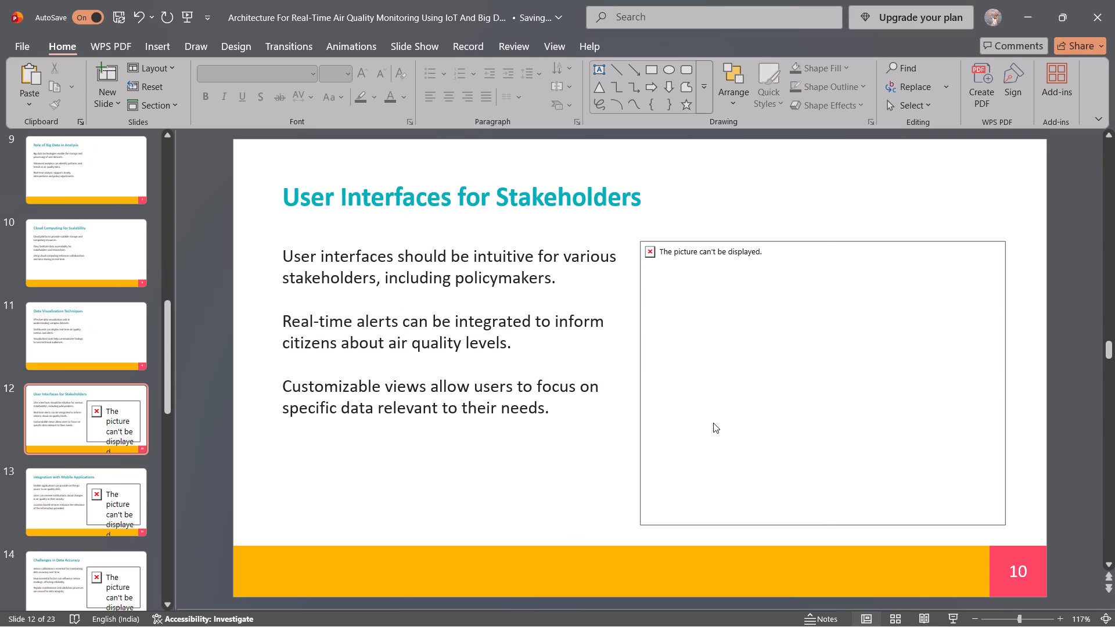
pyautogui.click(713, 423)
pyautogui.press('Delete')
pyautogui.press('Right')
pyautogui.click(713, 423)
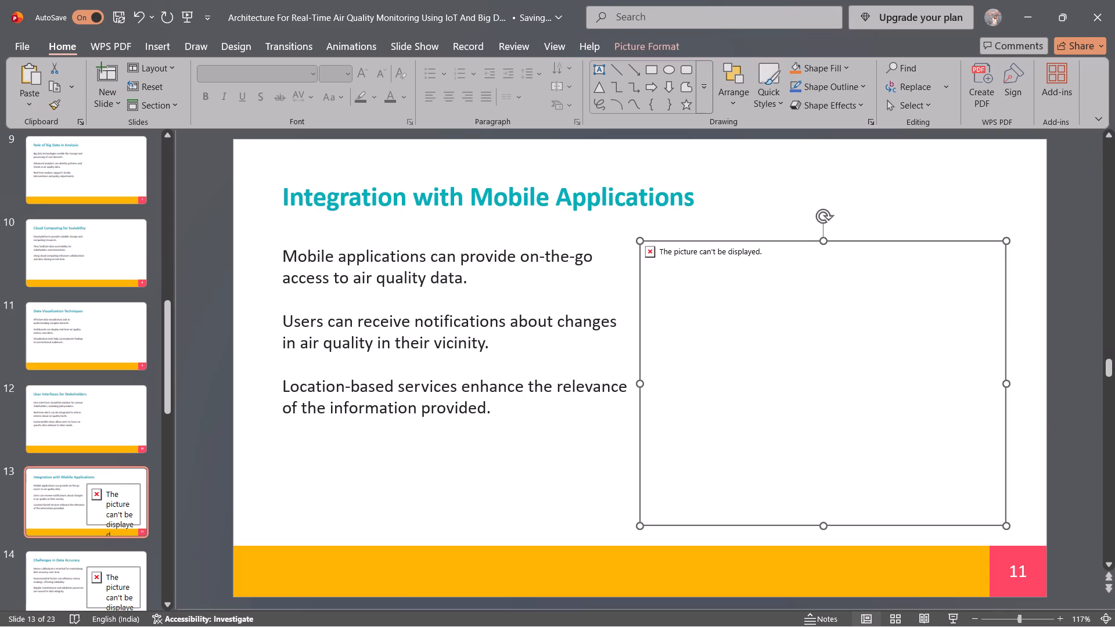
pyautogui.press('Delete')
pyautogui.press('Right')
pyautogui.click(713, 423)
pyautogui.press('Delete')
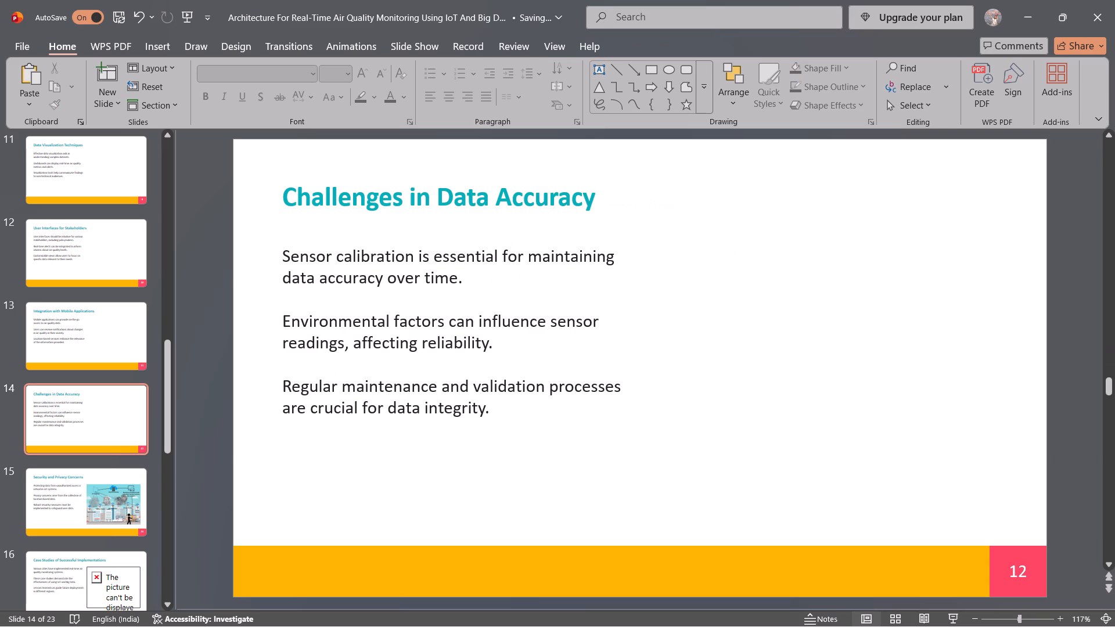
# Delete the broken picture placeholders from slides 16 to 18, Case Studies through Future Trends, keeping slide 15's diagram.
pyautogui.press('Right')
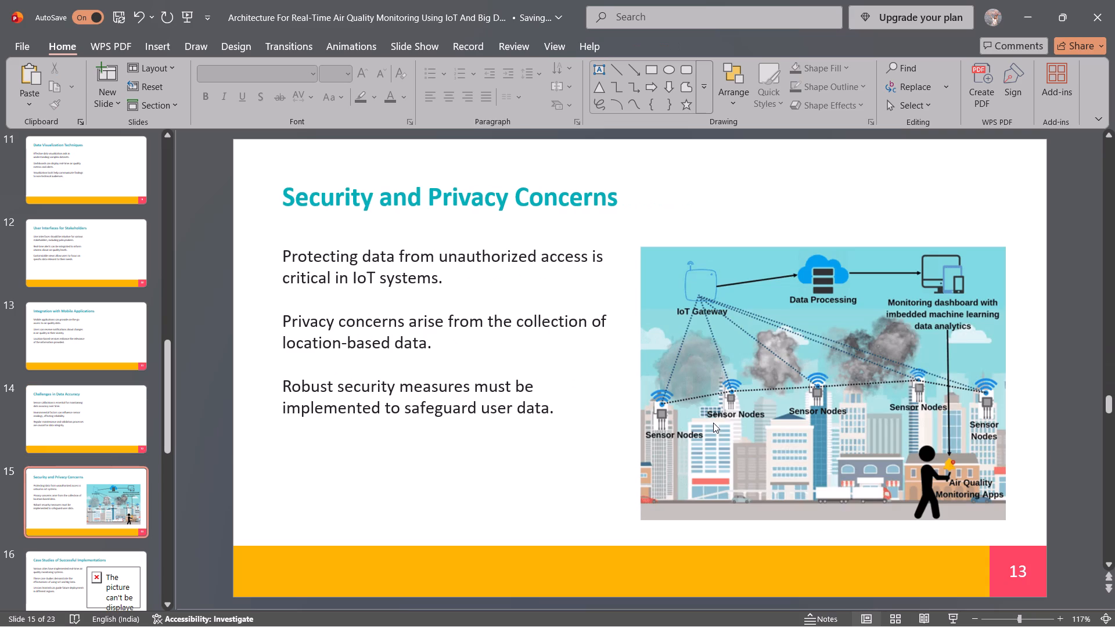
pyautogui.press('Right')
pyautogui.click(713, 423)
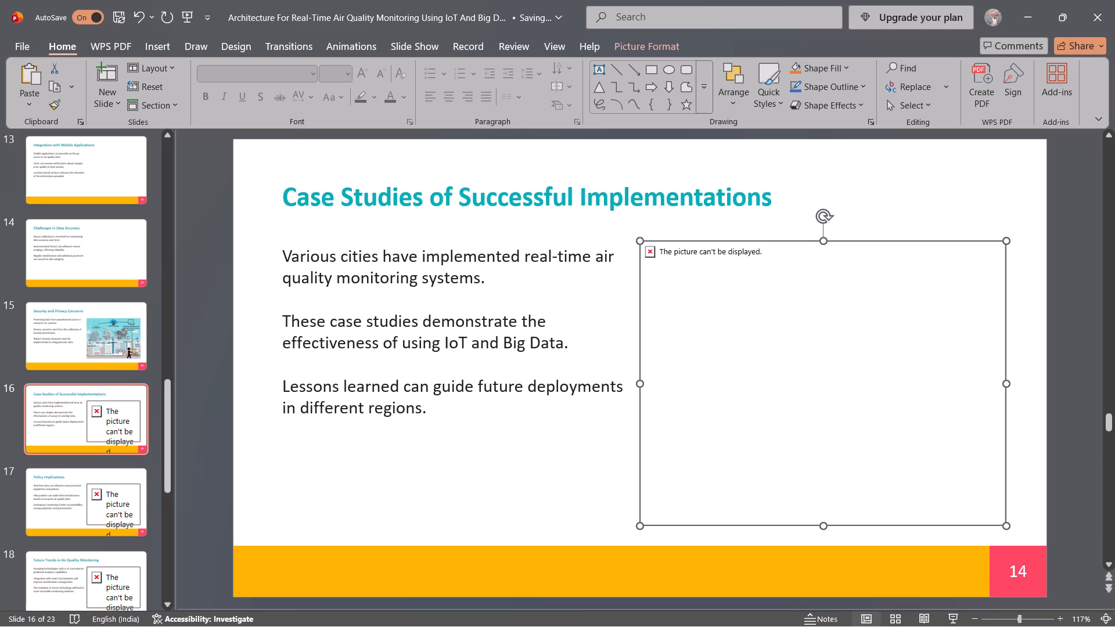
pyautogui.press('Delete')
pyautogui.press('Right')
pyautogui.click(713, 423)
pyautogui.press('Delete')
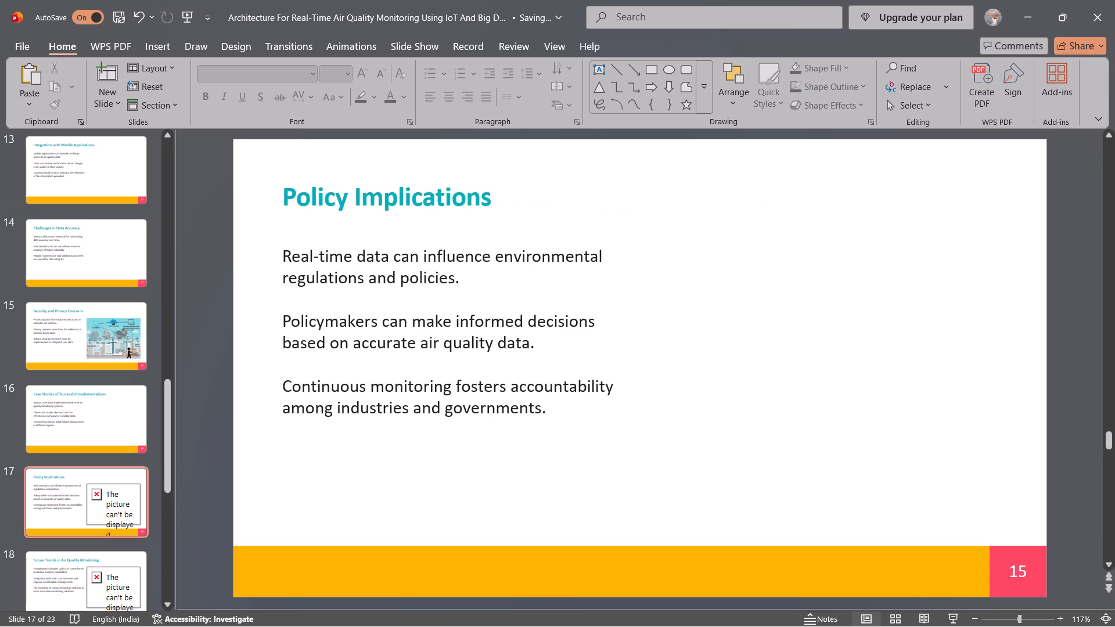
pyautogui.press('Right')
pyautogui.click(713, 423)
pyautogui.press('Delete')
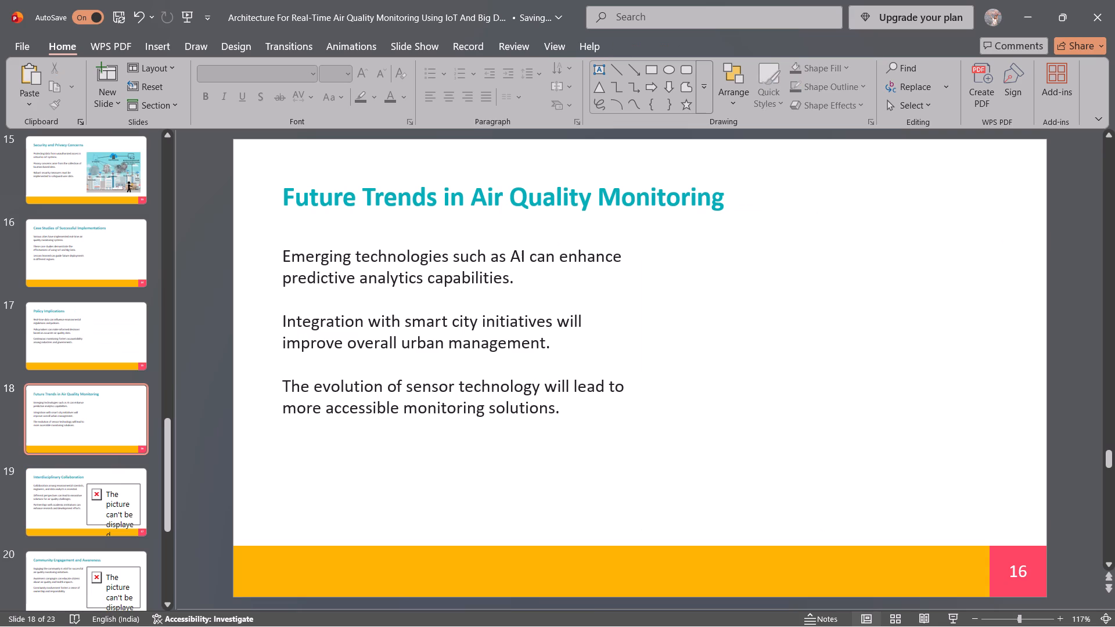
# Delete the broken picture placeholders from slides 19 to 21, Interdisciplinary Collaboration through Conclusion.
pyautogui.press('Right')
pyautogui.click(713, 423)
pyautogui.press('Delete')
pyautogui.press('Right')
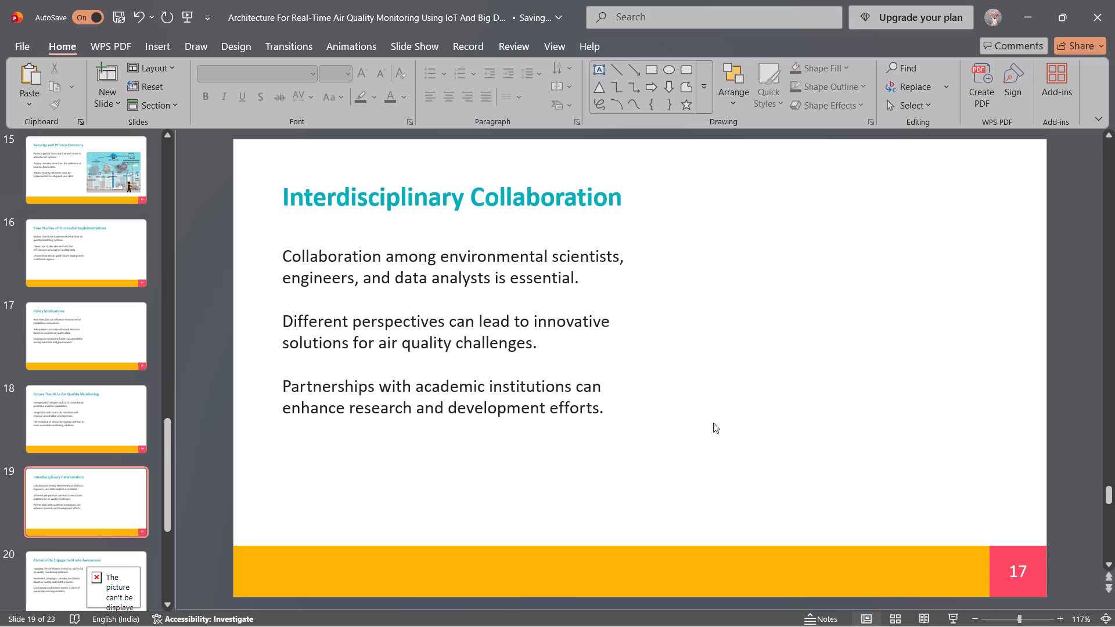
pyautogui.click(713, 423)
pyautogui.press('Delete')
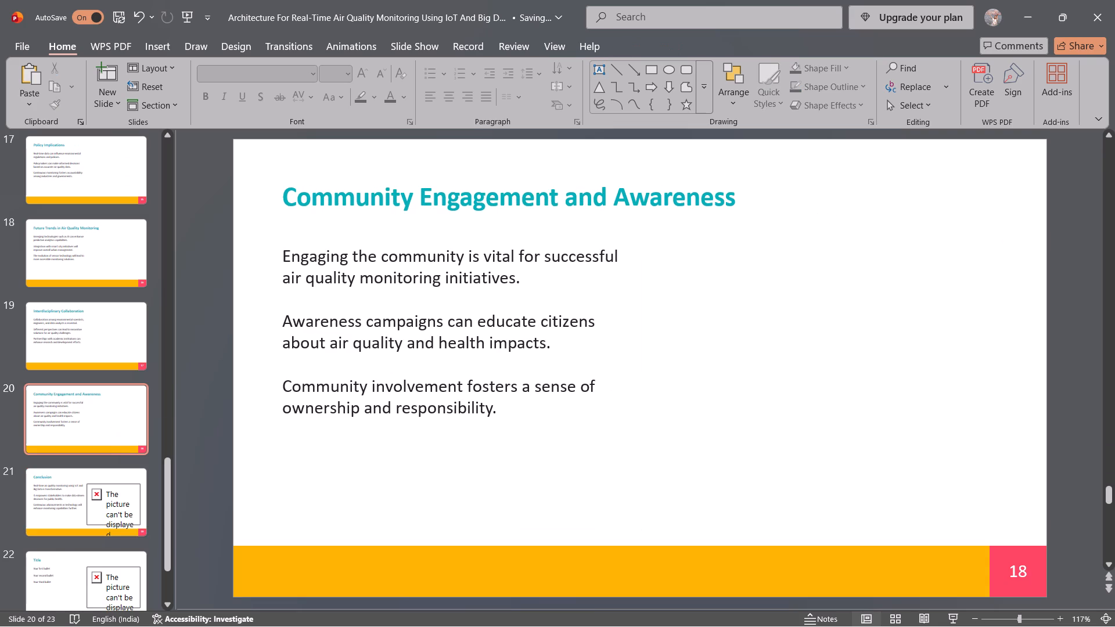
pyautogui.press('Right')
pyautogui.click(713, 423)
pyautogui.press('Delete')
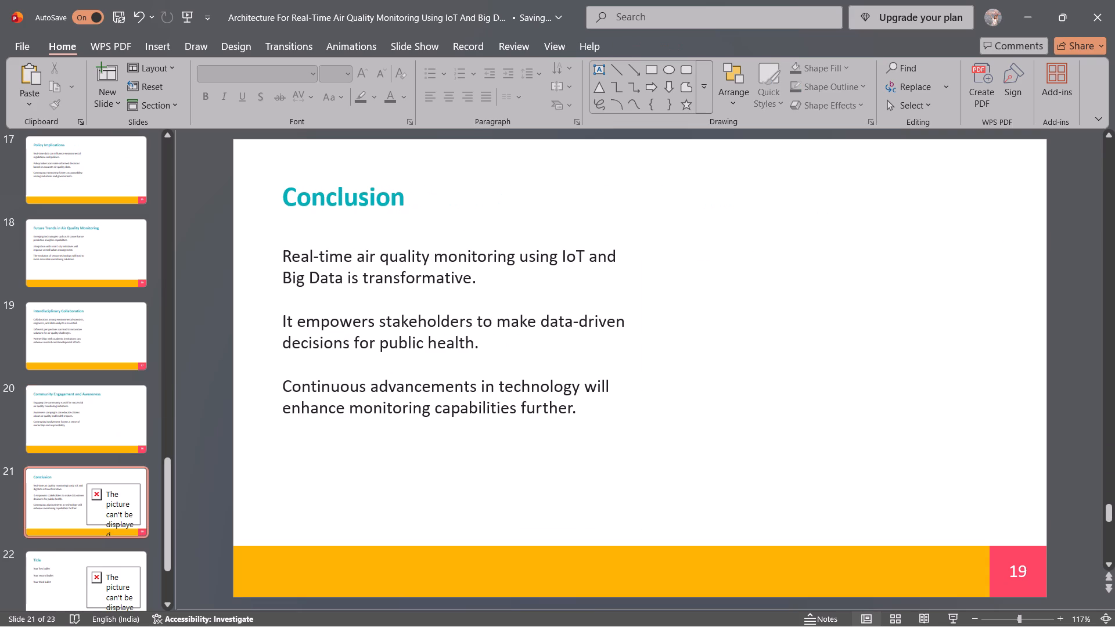
# Cut the unused template slide 22, titled "Title" with placeholder bullets, out of the deck.
pyautogui.press('Right')
pyautogui.click(713, 423)
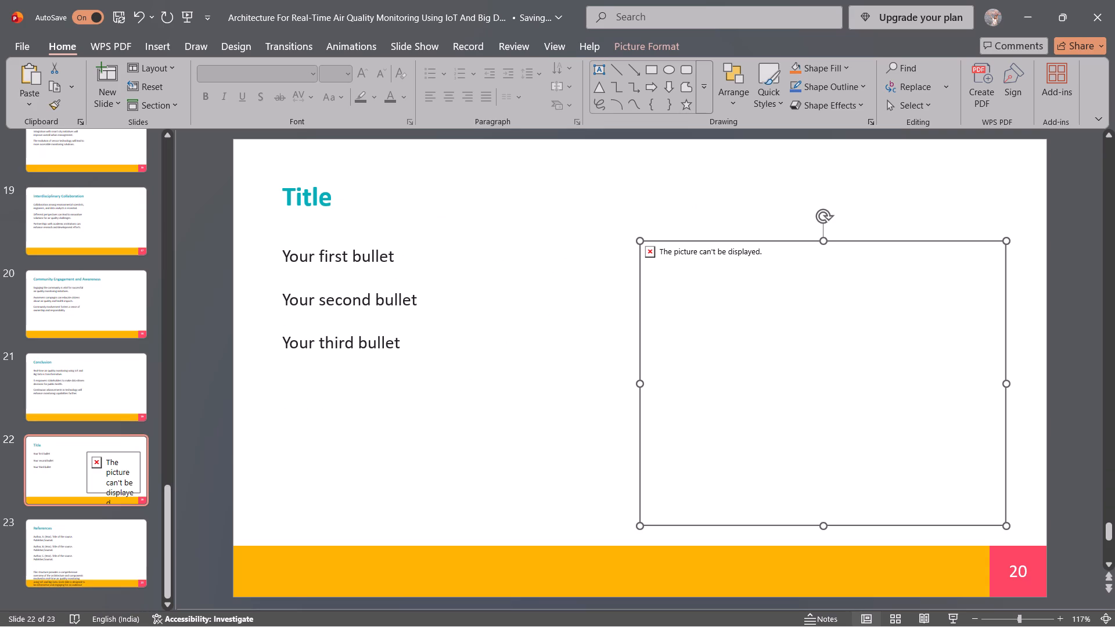
pyautogui.click(82, 489)
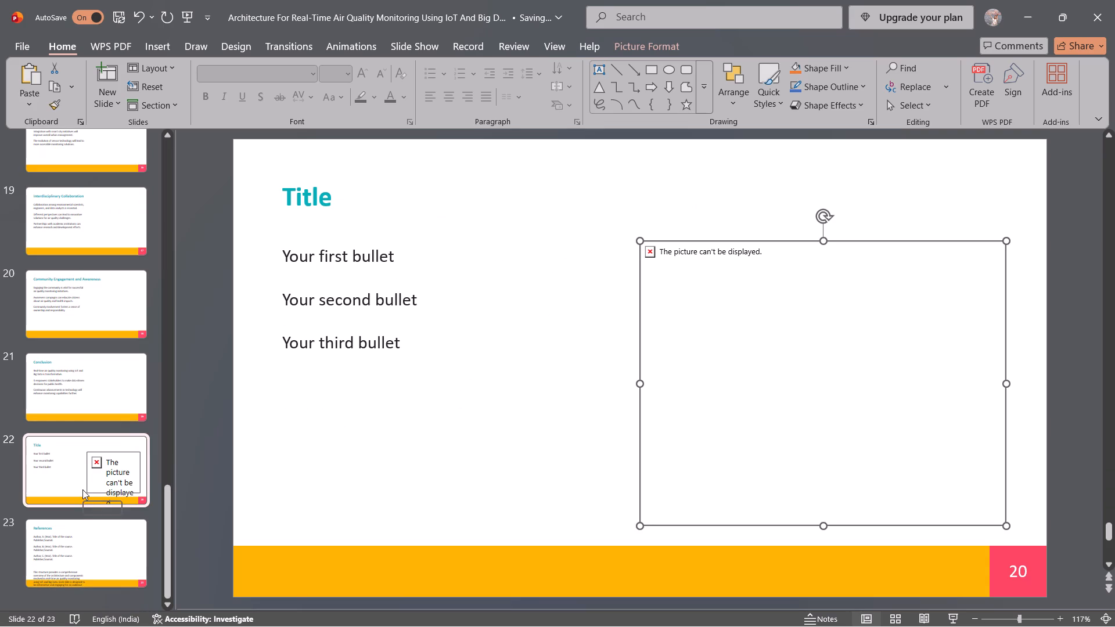
pyautogui.rightClick(82, 489)
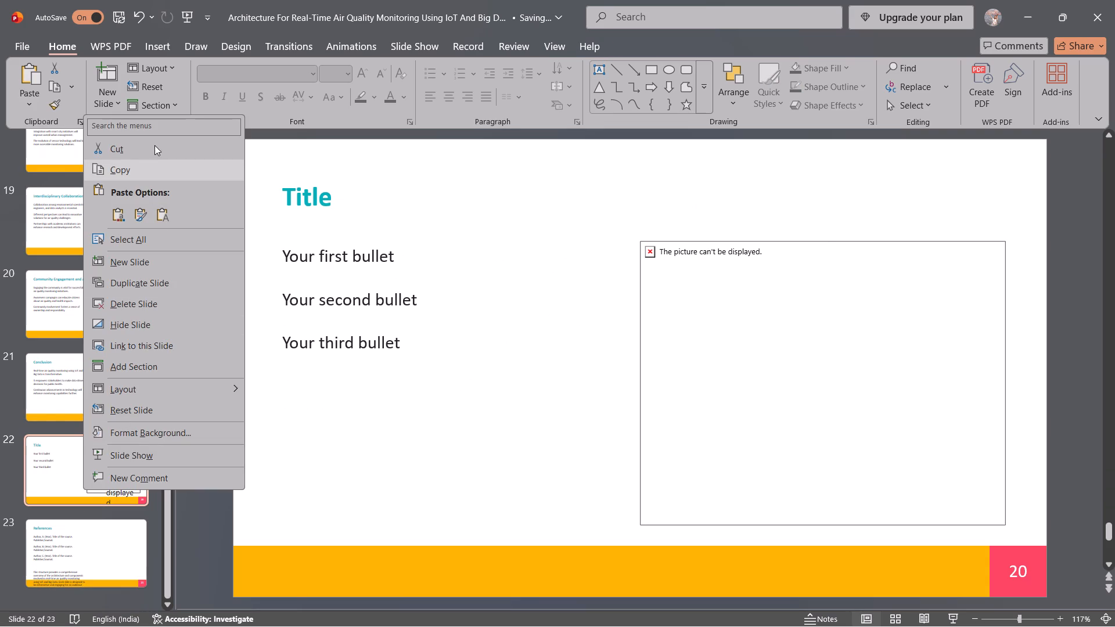
pyautogui.click(154, 145)
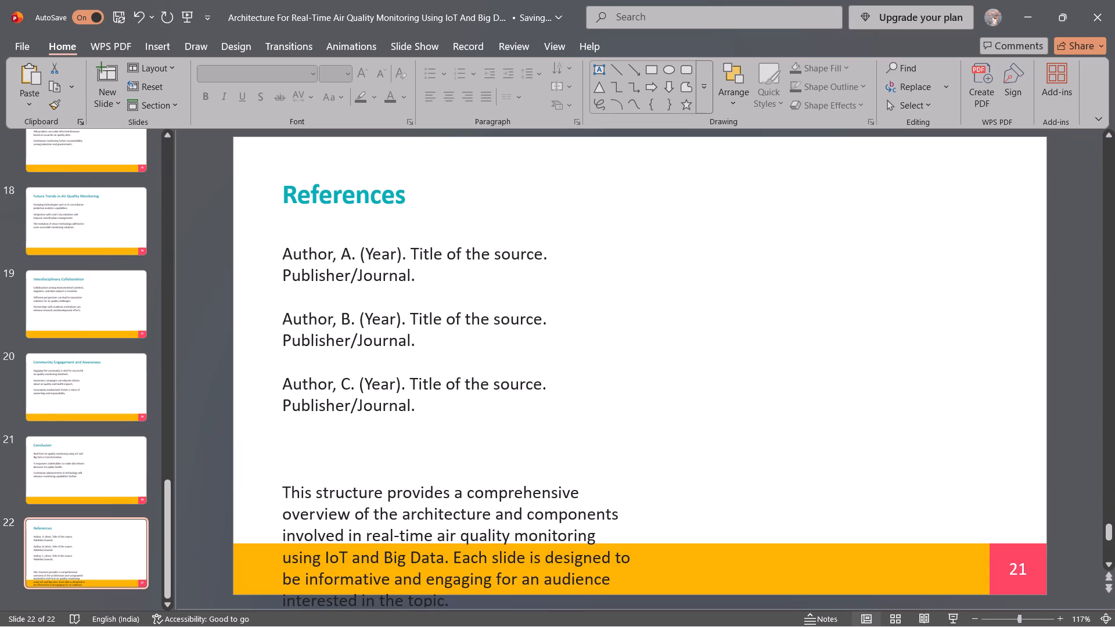
# Delete the overflowing paragraph beginning "This structure provides a comprehensive overview" from the References slide.
pyautogui.moveTo(285, 492); pyautogui.dragTo(544, 594)
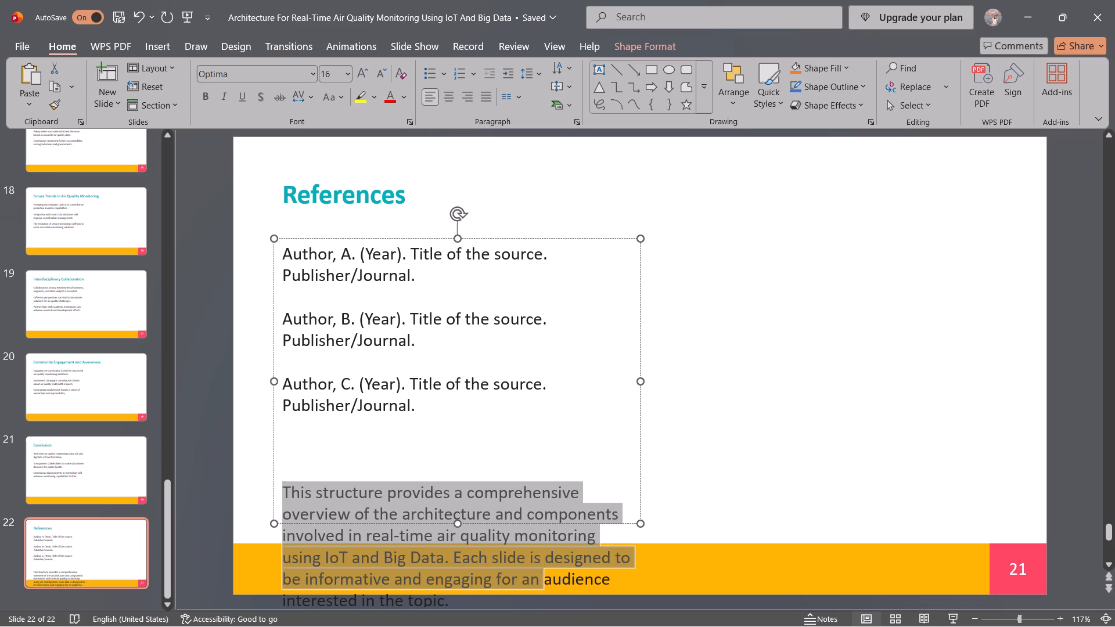
pyautogui.moveTo(544, 594); pyautogui.dragTo(528, 584)
pyautogui.press('BackSpace')
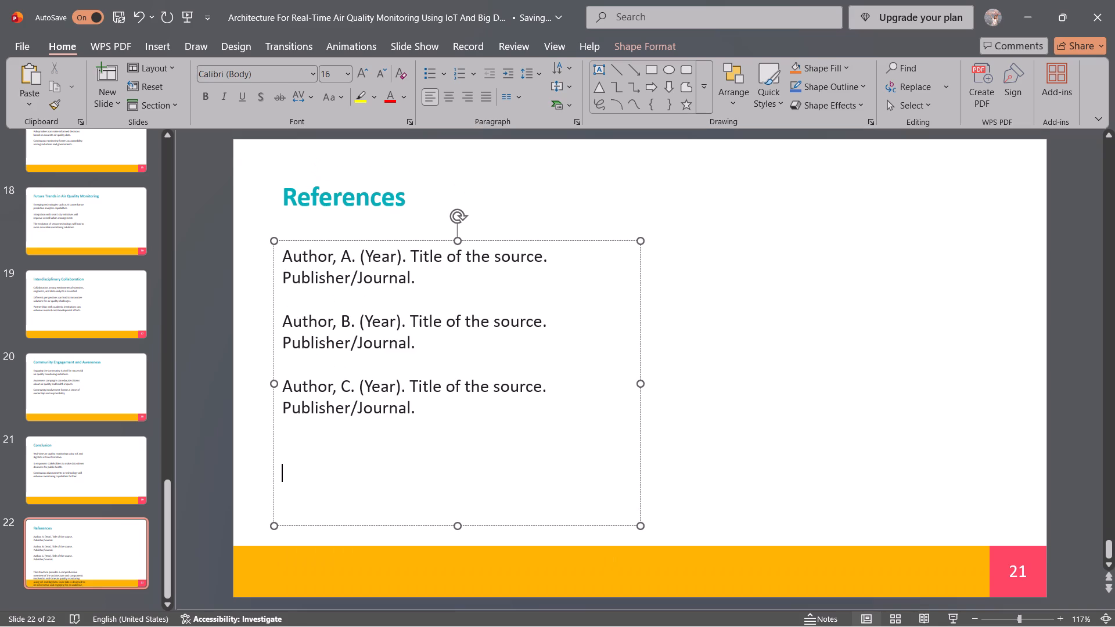
pyautogui.click(961, 459)
# Review the cleaned slides in reverse order, from the Conclusion slide back to the Importance of Air Quality slide.
pyautogui.press('Left')
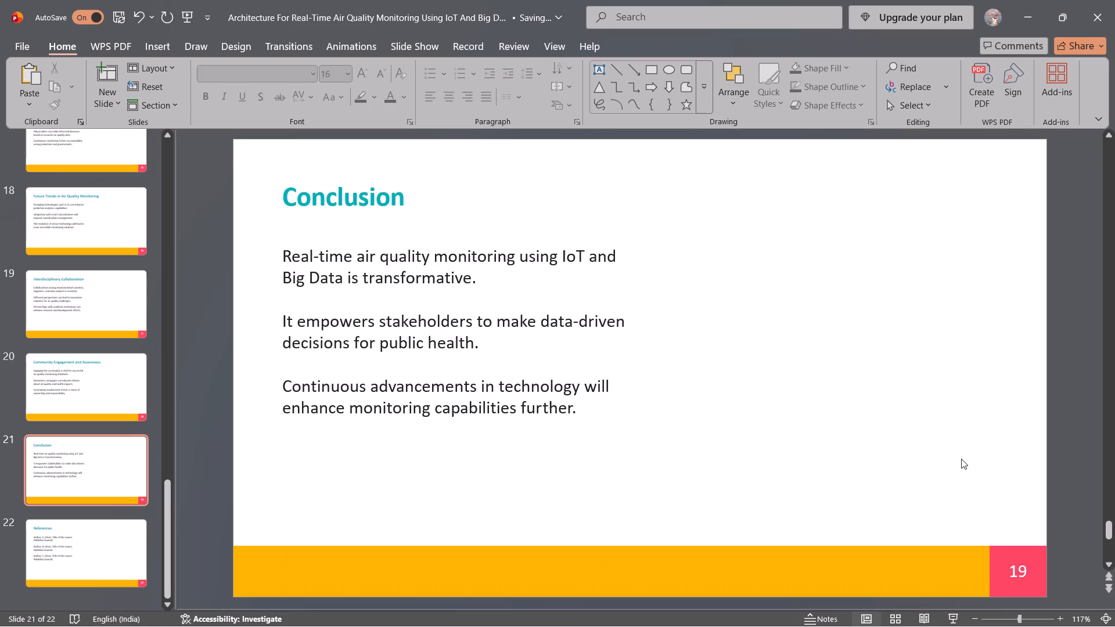
pyautogui.press('Left')
pyautogui.press('Left')
pyautogui.press('Left')
pyautogui.press('Left')
pyautogui.press('Left')
pyautogui.press('Left')
pyautogui.press('Left')
pyautogui.press('Left')
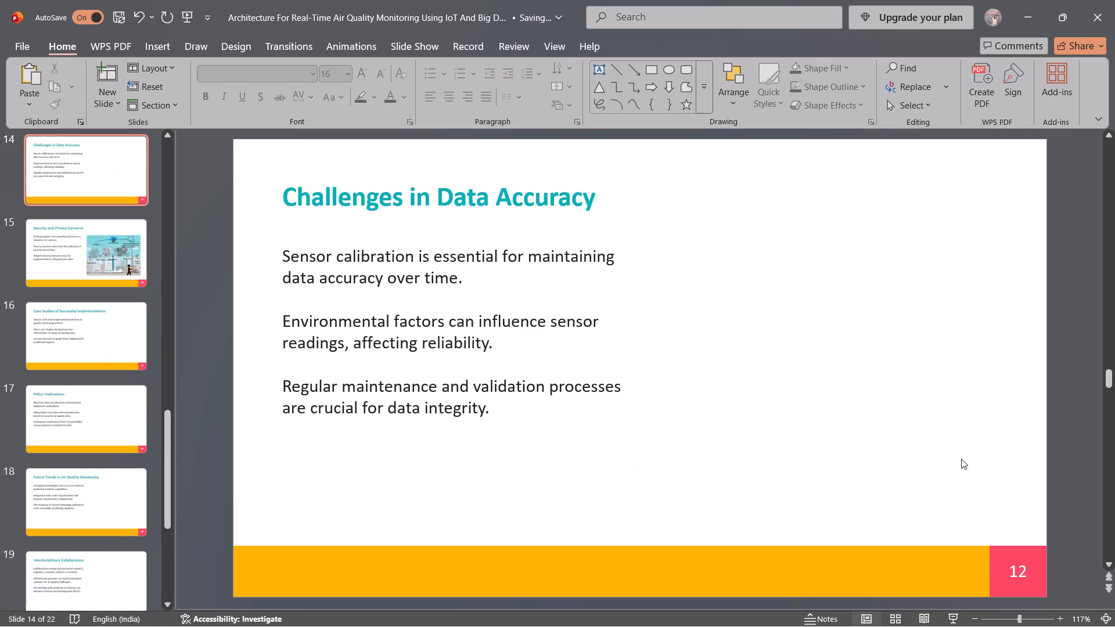
pyautogui.press('Left')
pyautogui.press('Left')
pyautogui.press('Left')
pyautogui.press('Left')
pyautogui.press('Left')
pyautogui.press('Left')
pyautogui.press('Left')
pyautogui.press('Left')
pyautogui.press('Left')
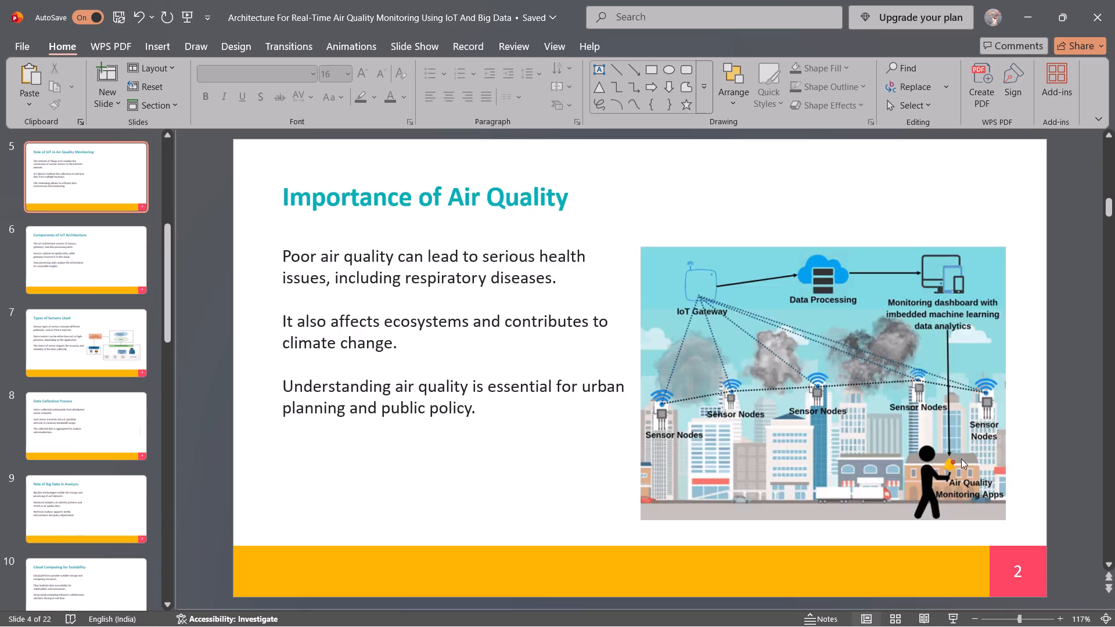
# Copy the full title text "Architecture For Real-Time Air Quality Monitoring Using IoT And Big Data" from slide 2.
pyautogui.press('Left')
pyautogui.press('Left')
pyautogui.press('Left')
pyautogui.press('Right')
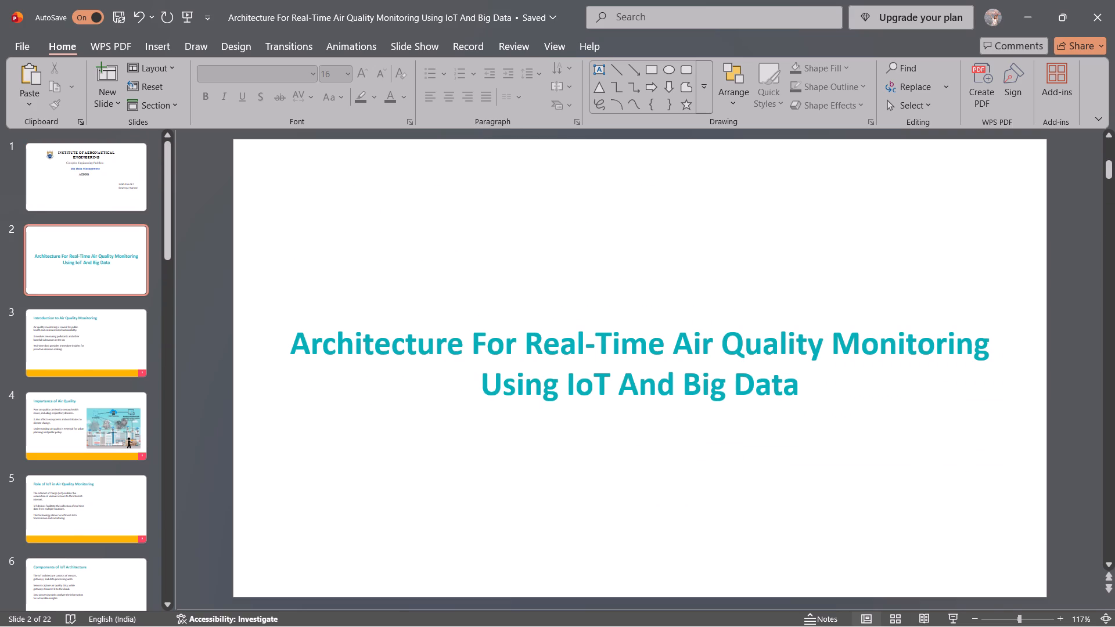
pyautogui.moveTo(800, 385); pyautogui.dragTo(380, 344)
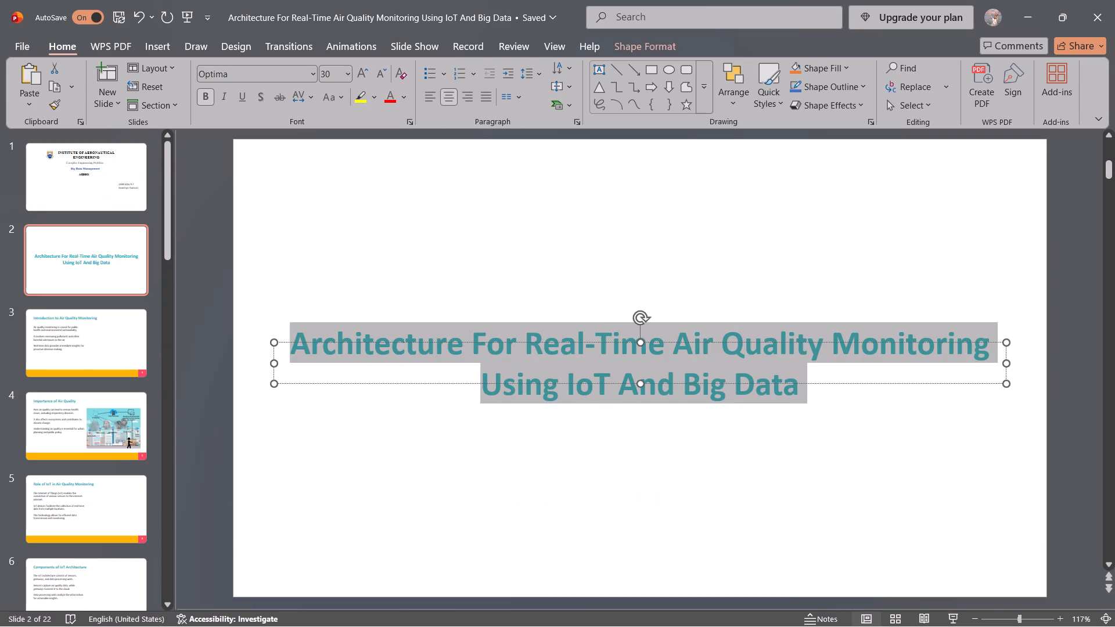
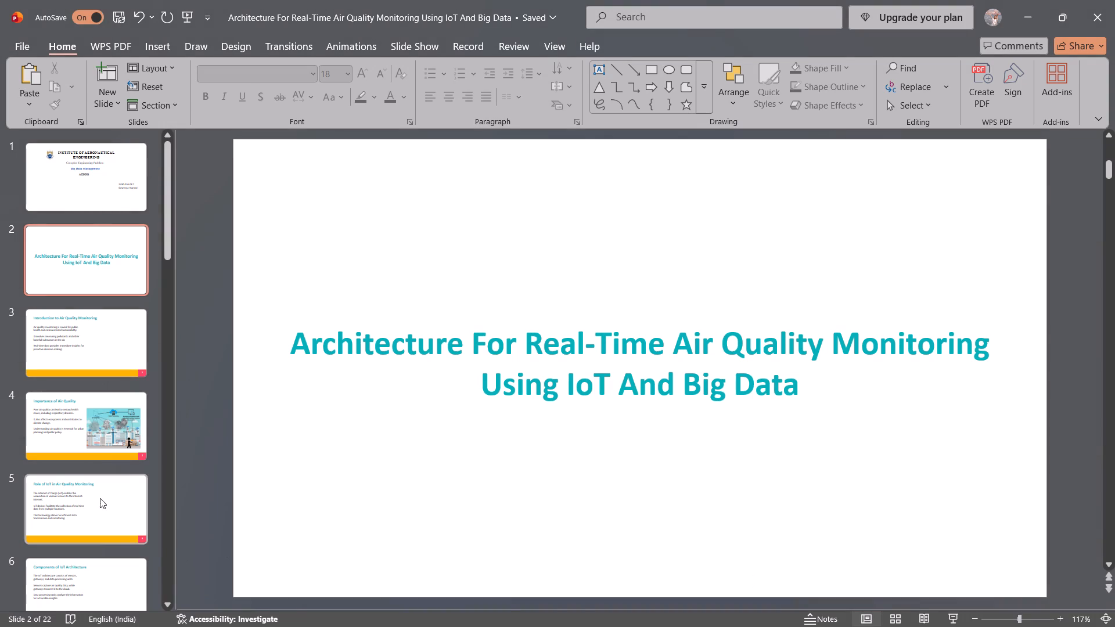
pyautogui.click(100, 498)
pyautogui.click(122, 338)
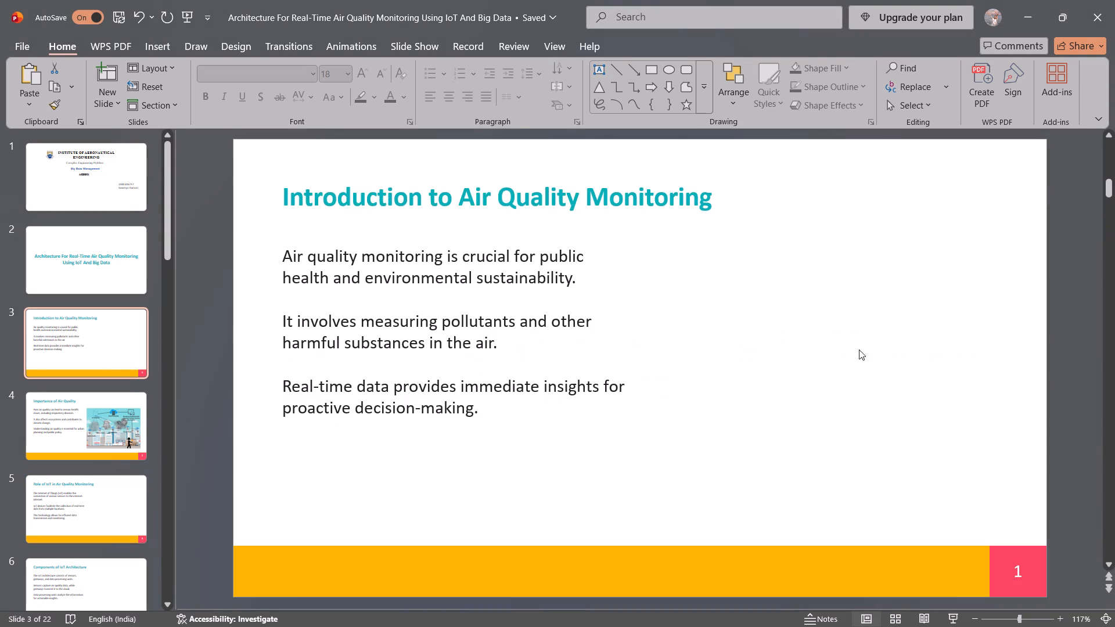
pyautogui.hotkey('ctrl', 'v')
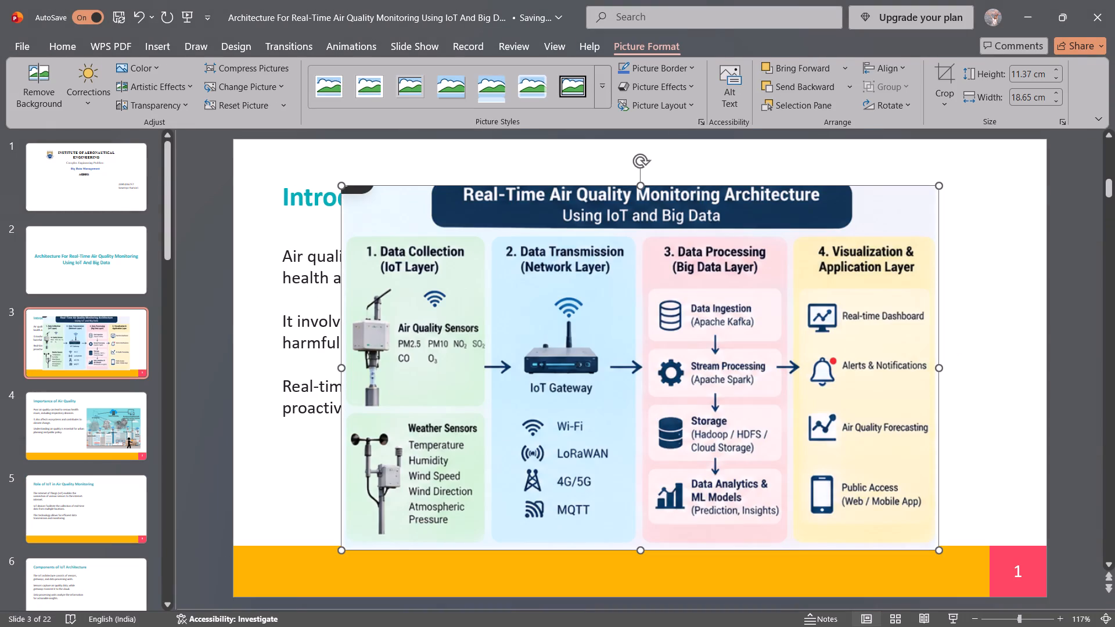
# Shrink the architecture picture on slide 3 to about 7.44 by 12.2 cm and place it beside the text without covering it.
pyautogui.moveTo(339, 185); pyautogui.dragTo(431, 228)
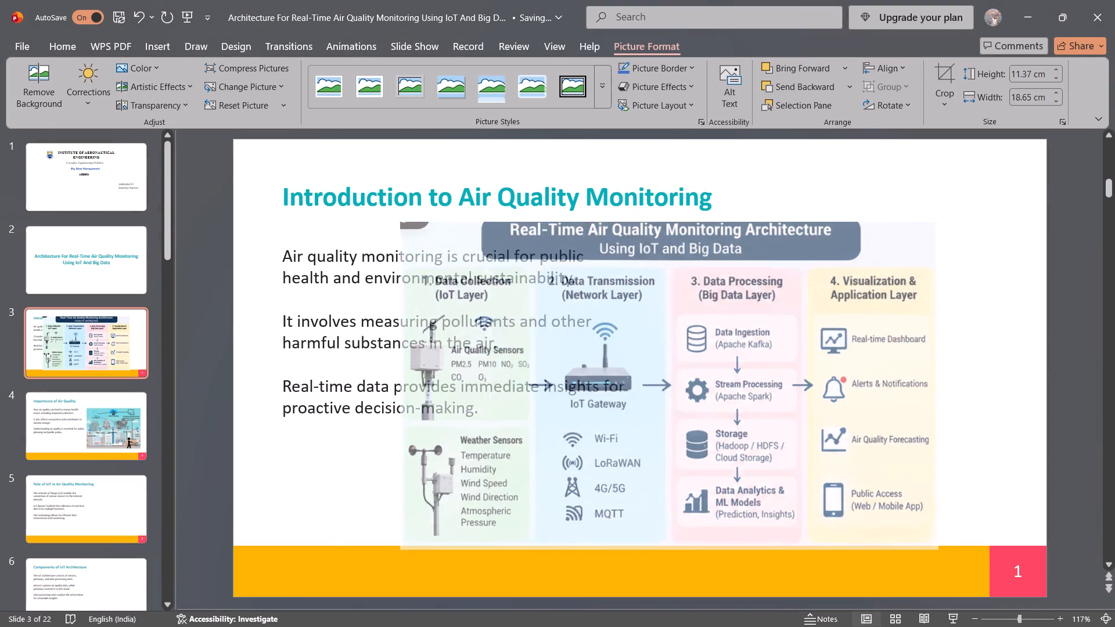
pyautogui.moveTo(431, 228); pyautogui.dragTo(623, 291)
pyautogui.moveTo(793, 444); pyautogui.dragTo(872, 372)
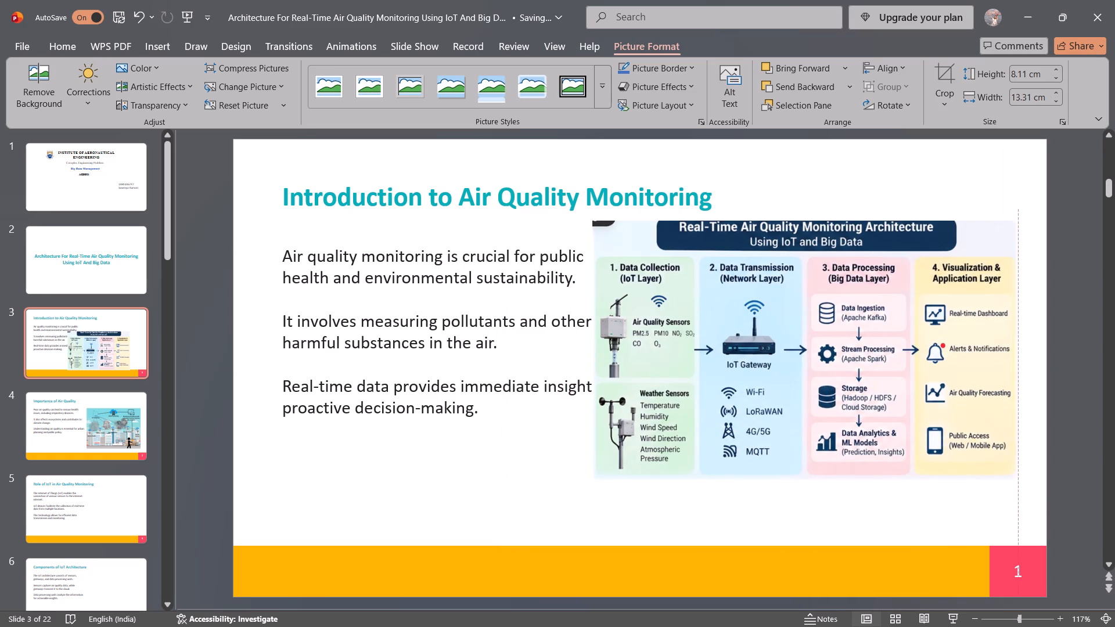
pyautogui.moveTo(872, 372); pyautogui.dragTo(881, 380)
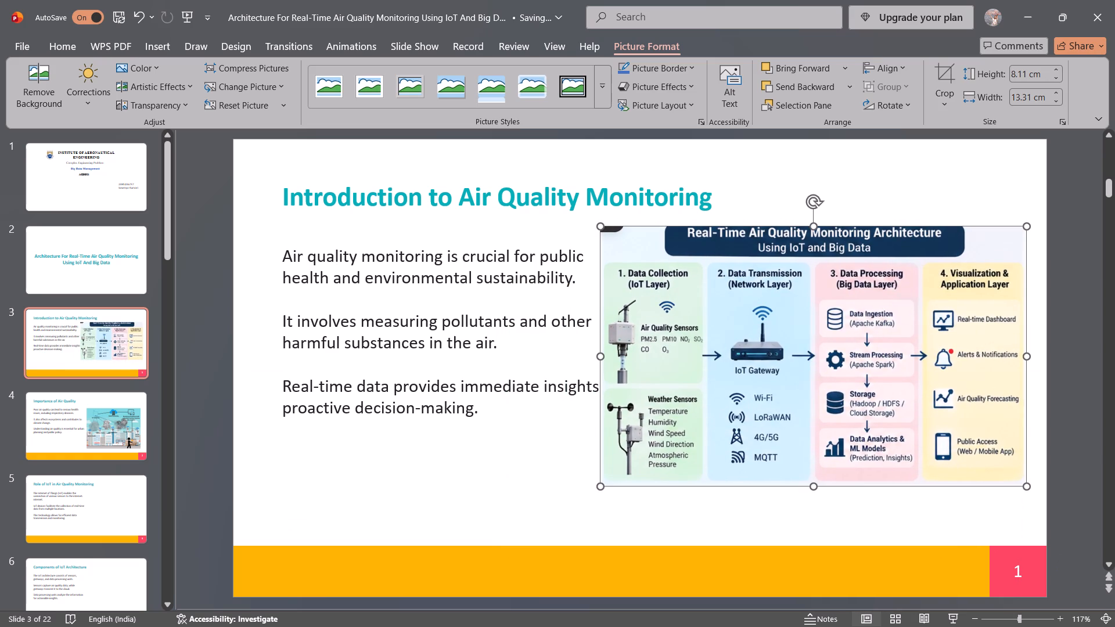
pyautogui.moveTo(600, 225); pyautogui.dragTo(630, 237)
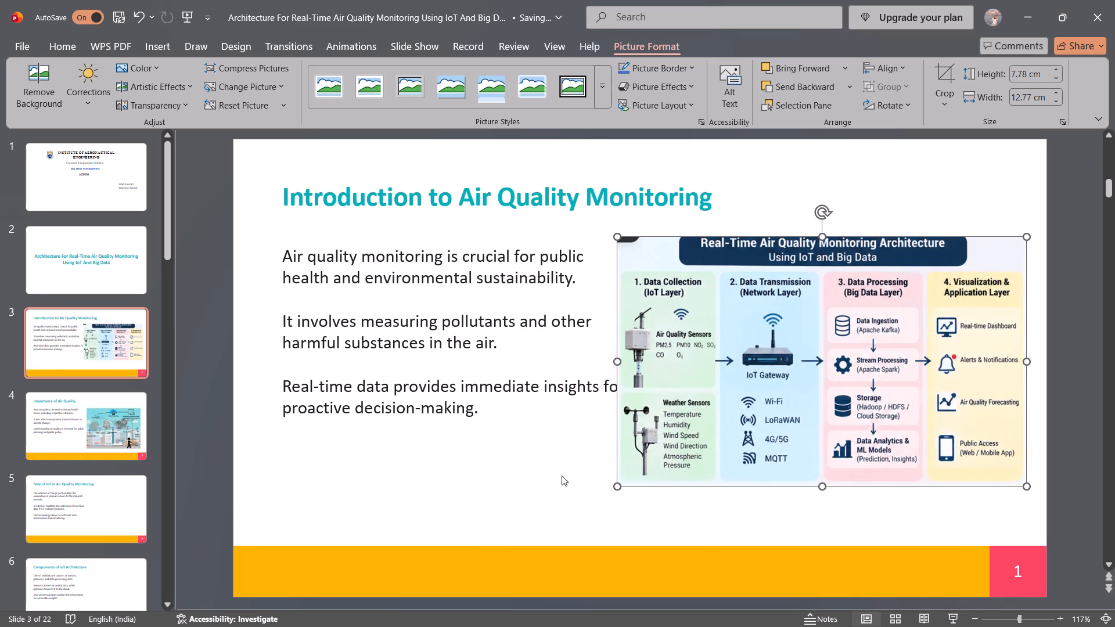
pyautogui.moveTo(618, 237); pyautogui.dragTo(661, 246)
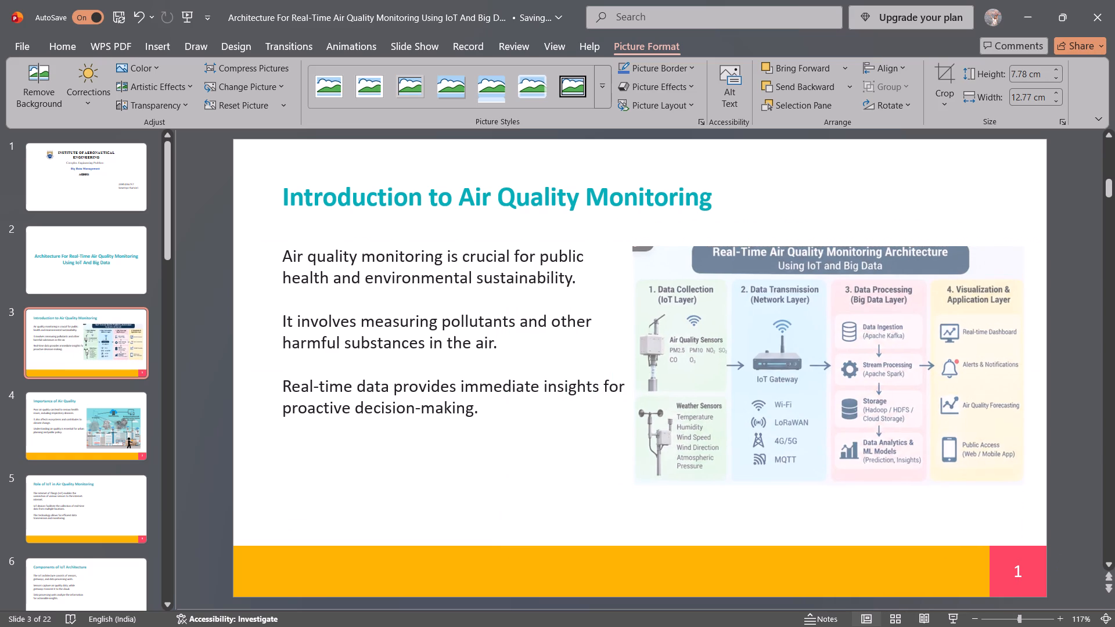
pyautogui.moveTo(661, 246); pyautogui.dragTo(666, 248)
pyautogui.click(572, 440)
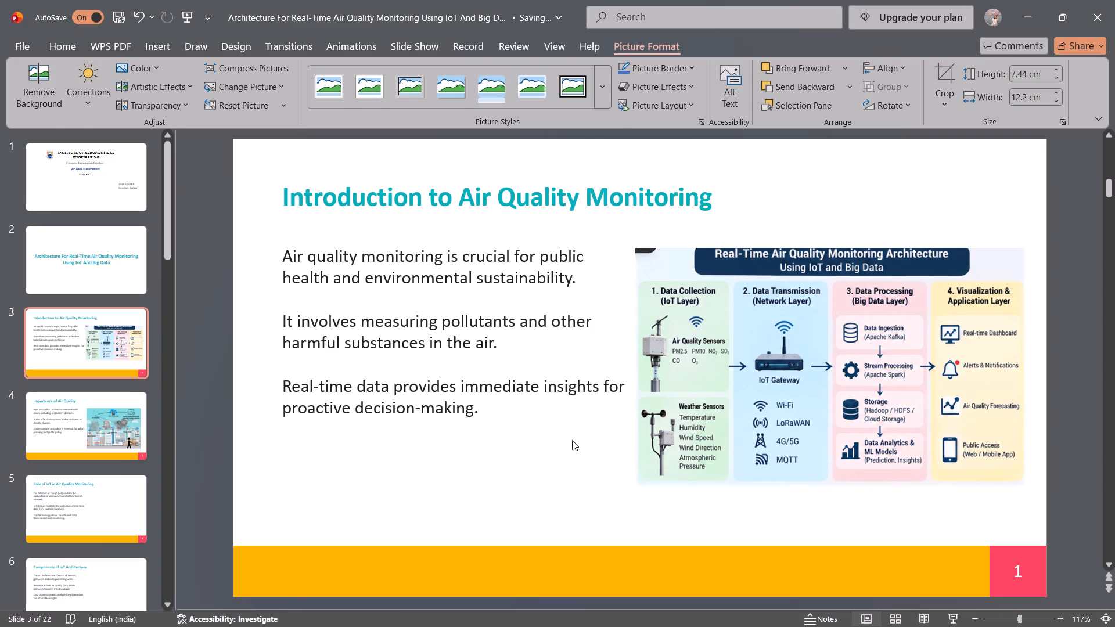
# Go to slide 5, "Role of IoT in Air Quality Monitoring", then switch to Microsoft Edge and snip the "From Sensors to Insights" panel.
pyautogui.click(95, 495)
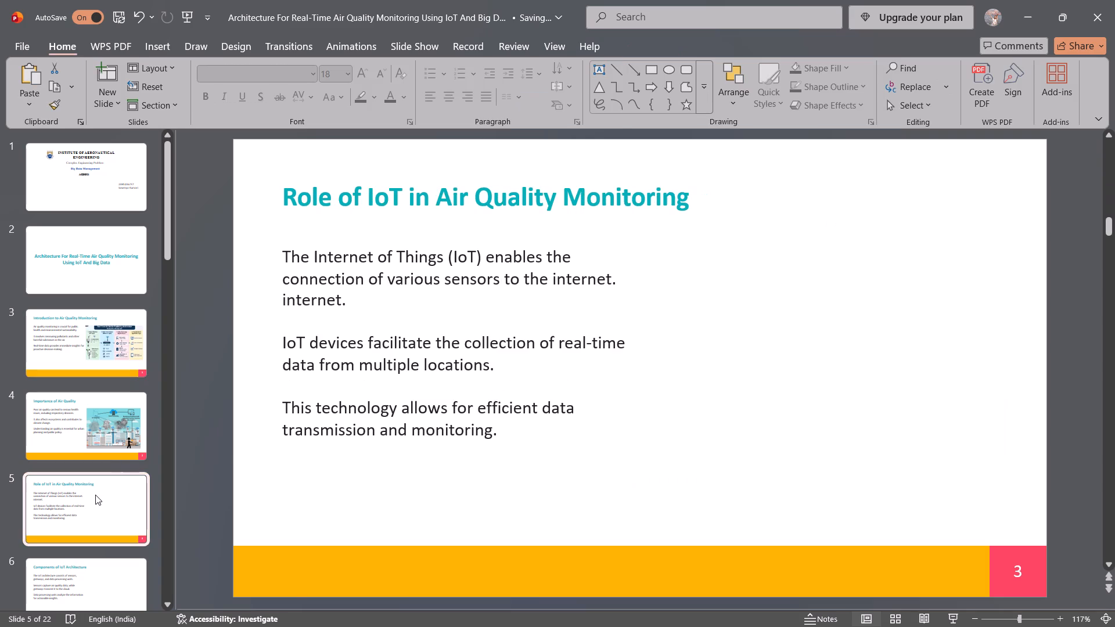
pyautogui.click(679, 623)
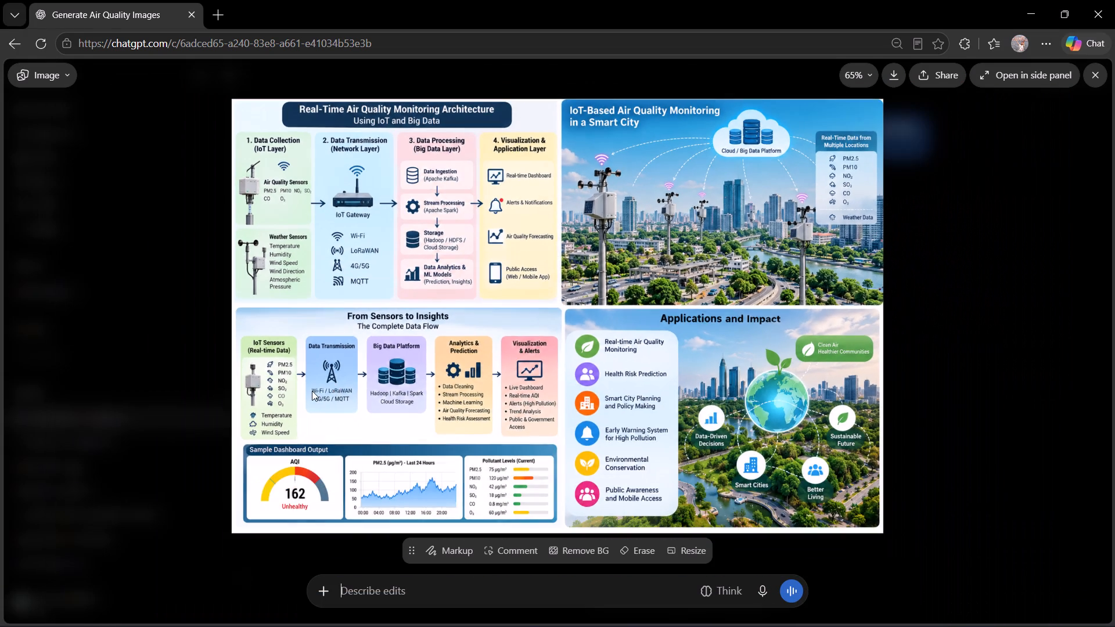
pyautogui.press('Print')
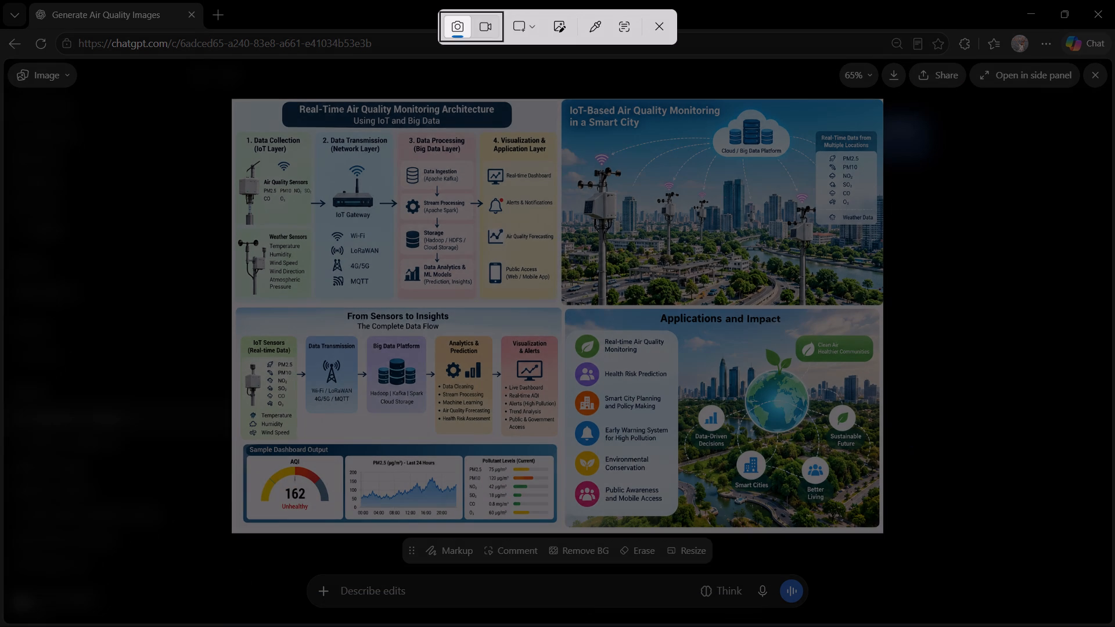
pyautogui.moveTo(238, 308); pyautogui.dragTo(473, 492)
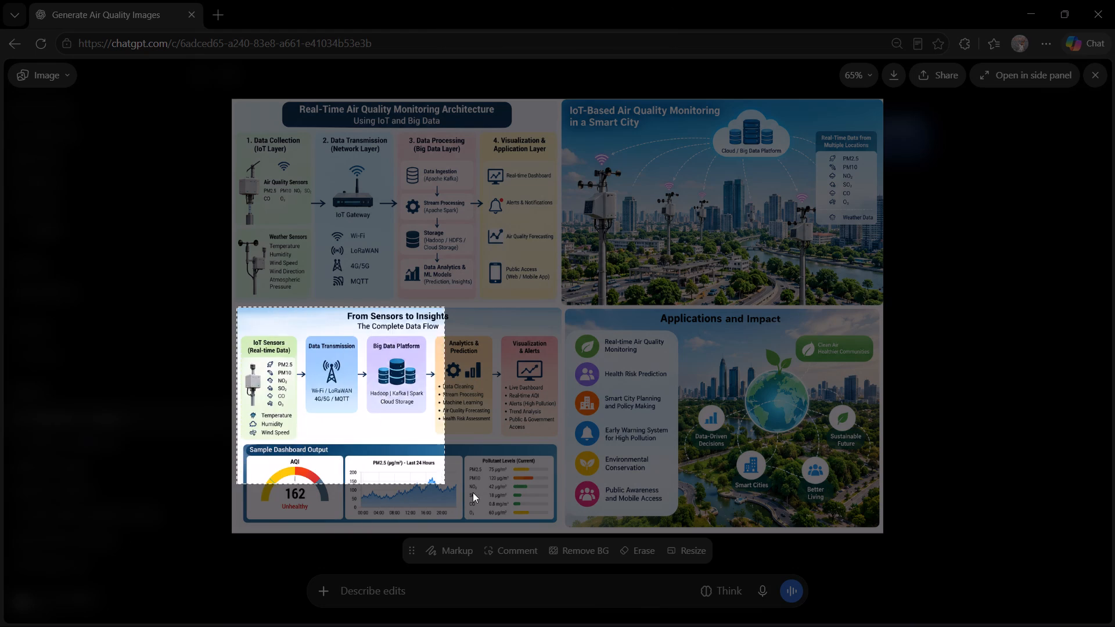
pyautogui.moveTo(473, 492); pyautogui.dragTo(561, 529)
# Switch to PowerPoint, paste the "From Sensors to Insights" snip onto slide 5 and place it to the right of the text.
pyautogui.click(765, 618)
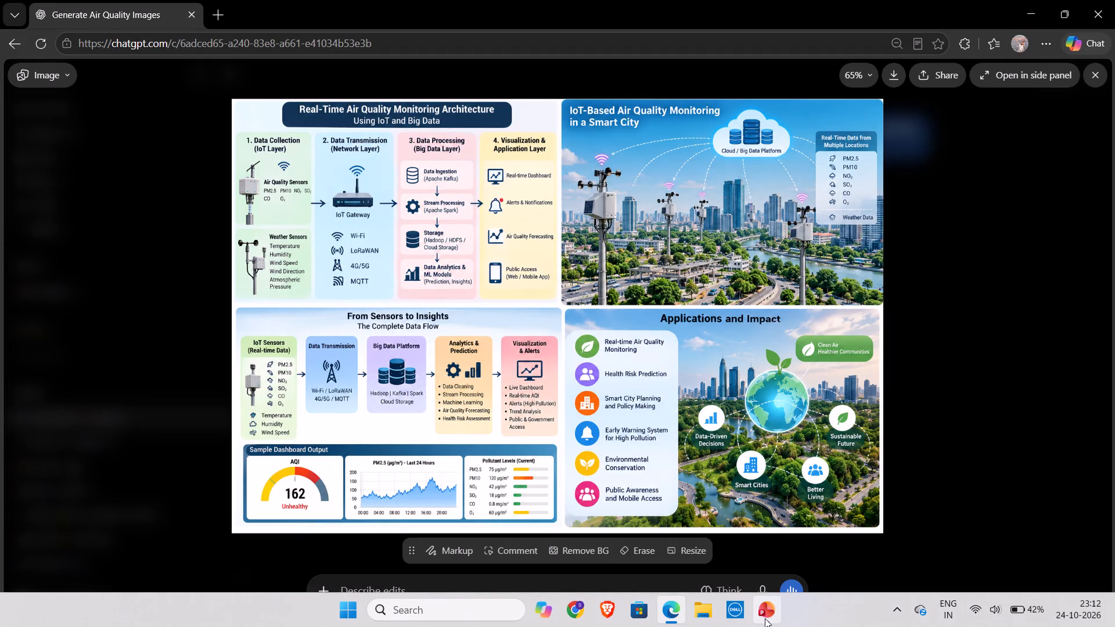
pyautogui.hotkey('ctrl', 'v')
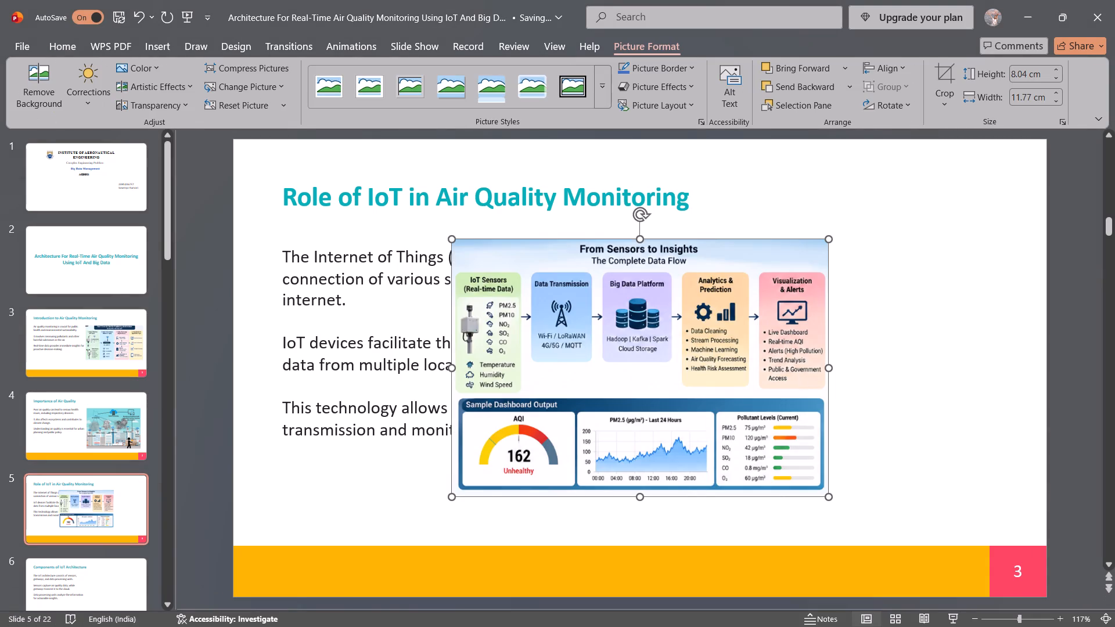
pyautogui.moveTo(624, 329); pyautogui.dragTo(814, 305)
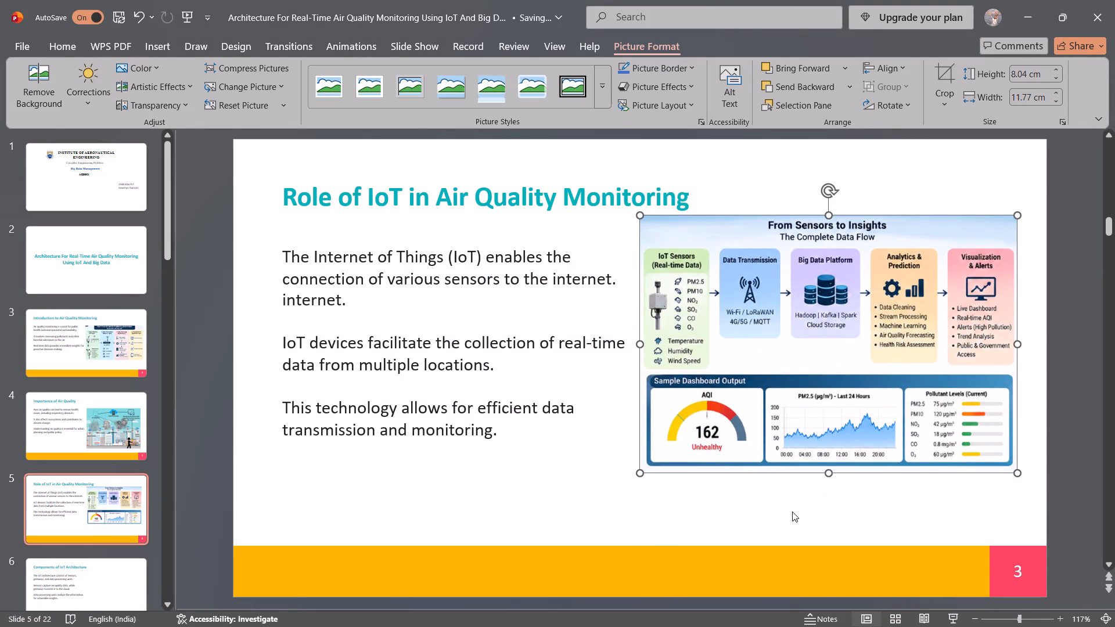
pyautogui.click(792, 511)
# Advance to slide 6, "Components of IoT Architecture", then switch to Microsoft Edge and snip the "IoT-Based Air Quality Monitoring in a Smart City" panel.
pyautogui.press('Right')
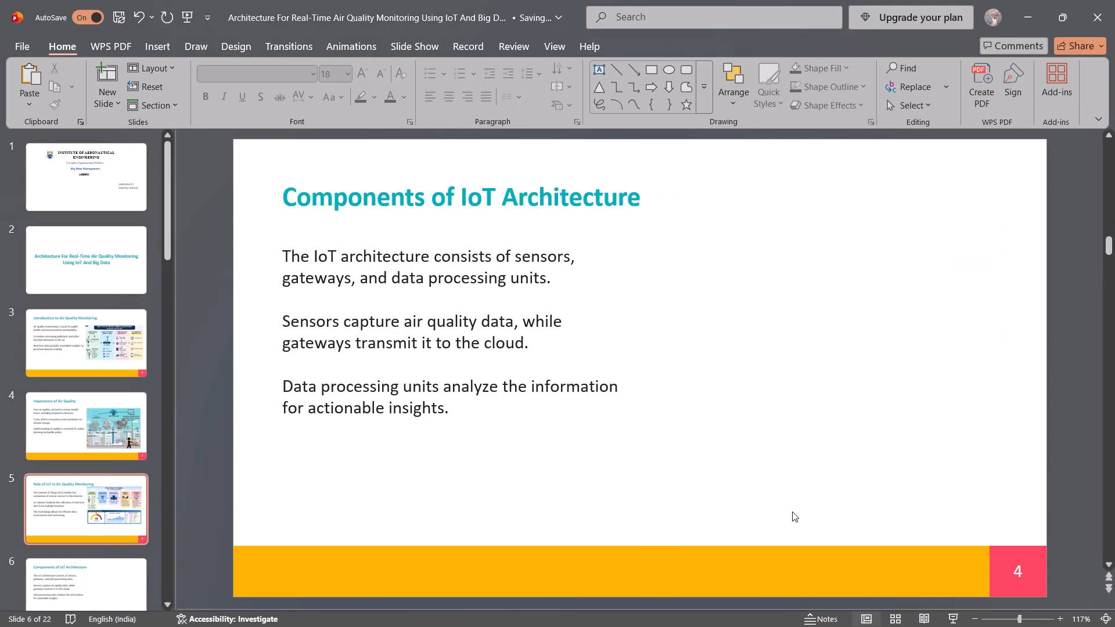
pyautogui.click(660, 607)
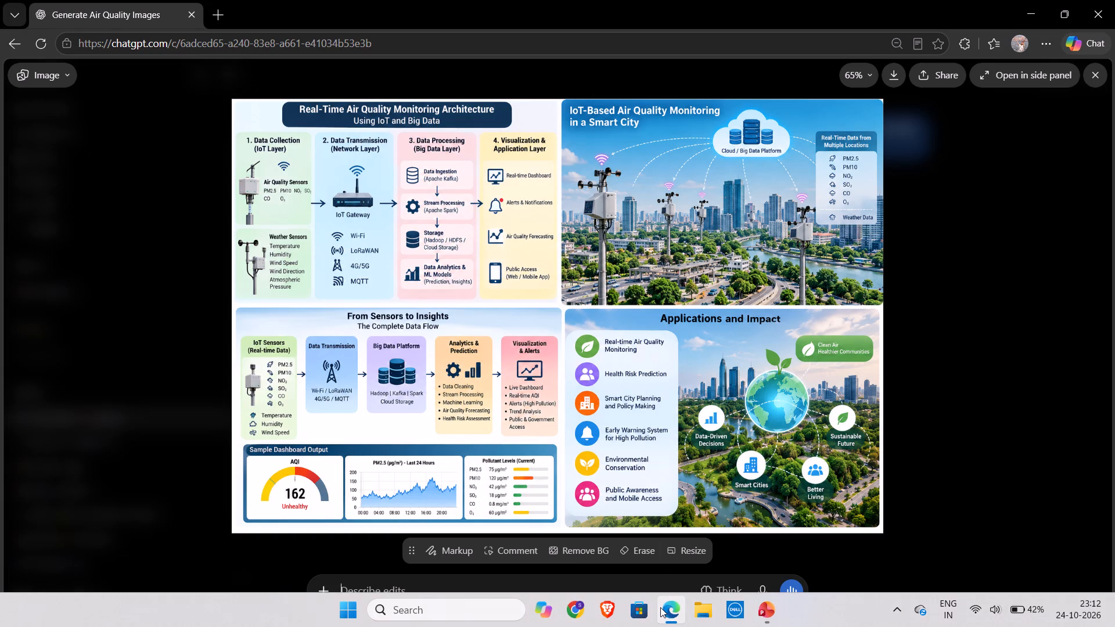
pyautogui.press('Print')
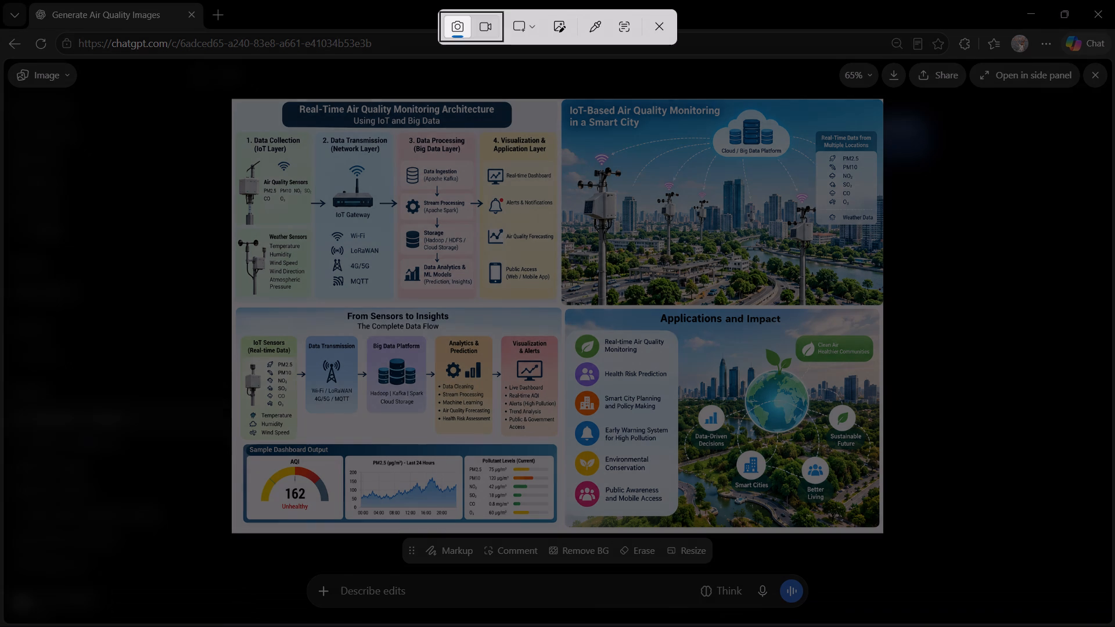
pyautogui.moveTo(562, 99); pyautogui.dragTo(636, 266)
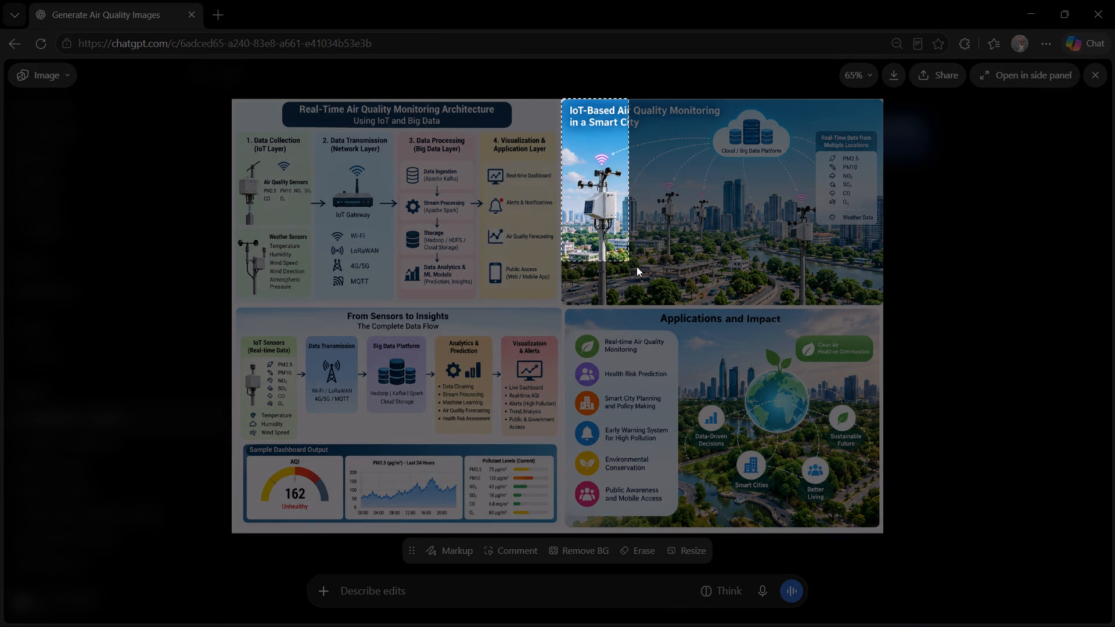
pyautogui.moveTo(636, 266); pyautogui.dragTo(884, 305)
# Switch to PowerPoint, paste the smart city snip onto slide 6 and place it to the right of the text.
pyautogui.click(759, 599)
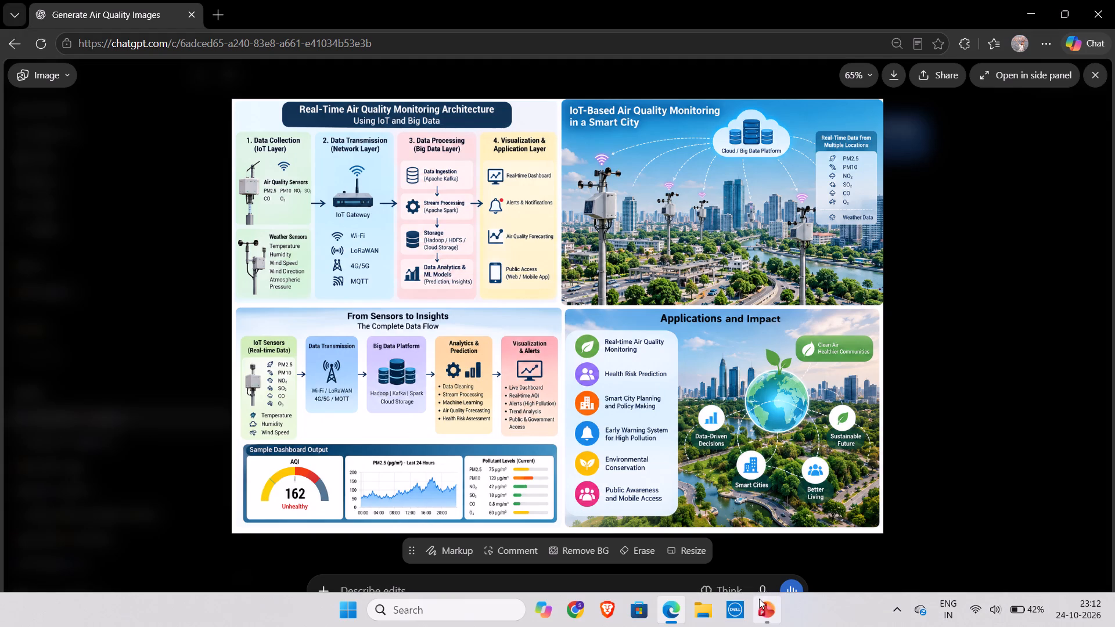
pyautogui.hotkey('ctrl', 'v')
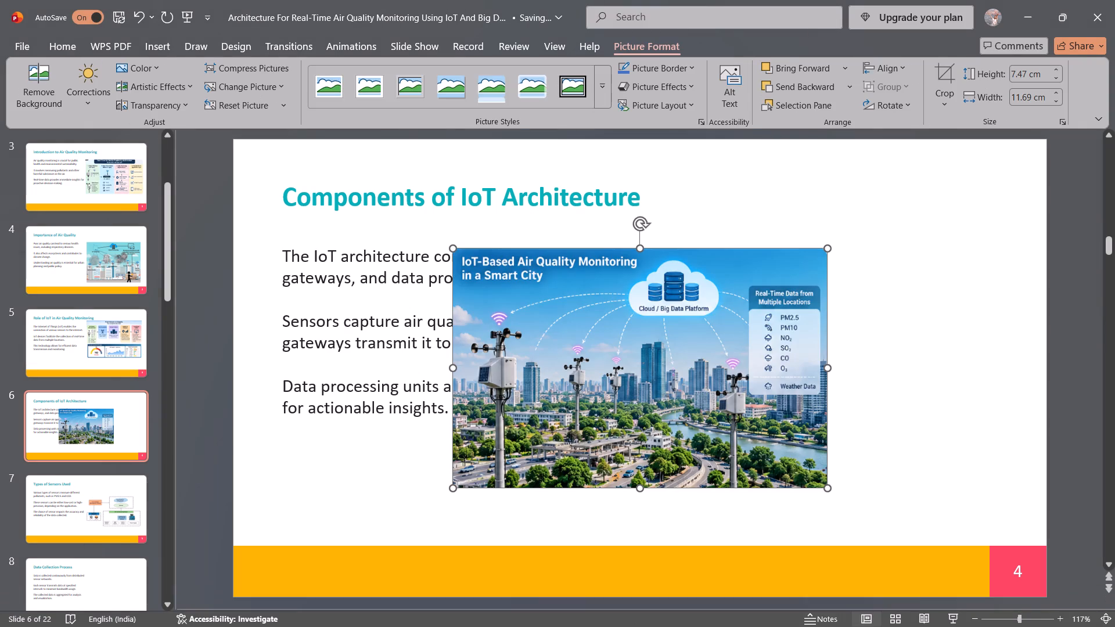
pyautogui.moveTo(656, 358); pyautogui.dragTo(836, 324)
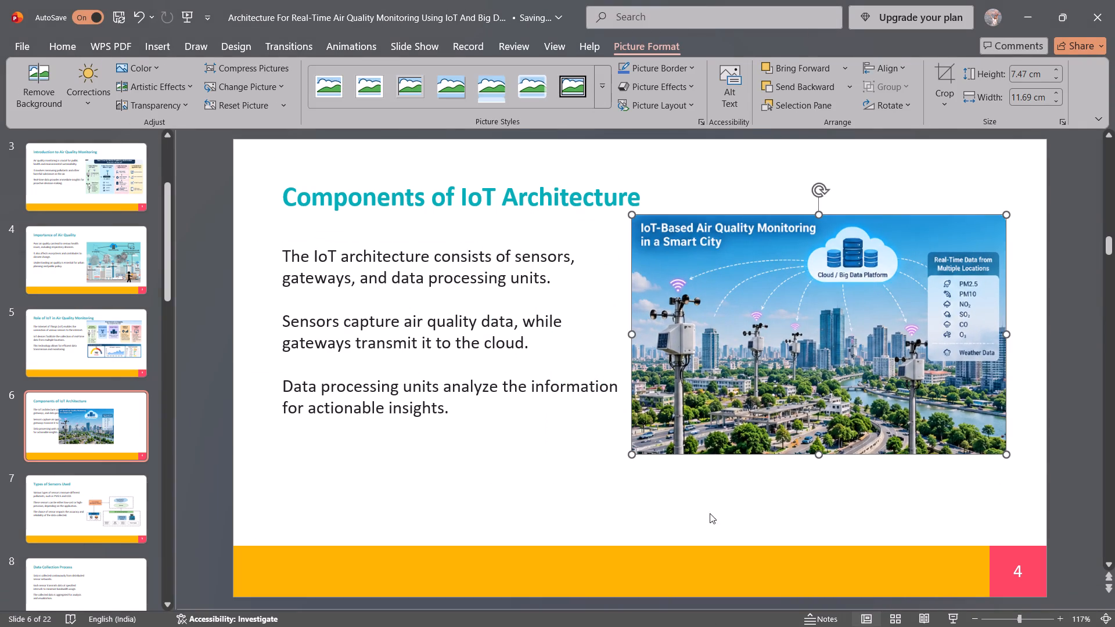
pyautogui.click(688, 517)
# Advance to slide 8, "Data Collection Process", check the generated image in Microsoft Edge, and switch back to PowerPoint.
pyautogui.press('Right')
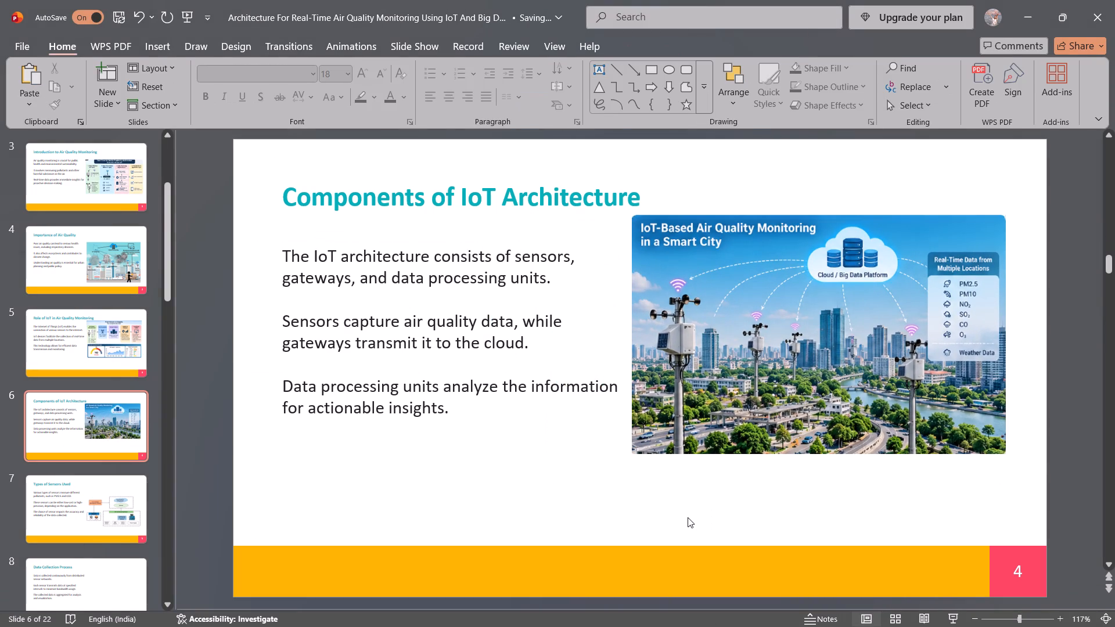
pyautogui.press('Right')
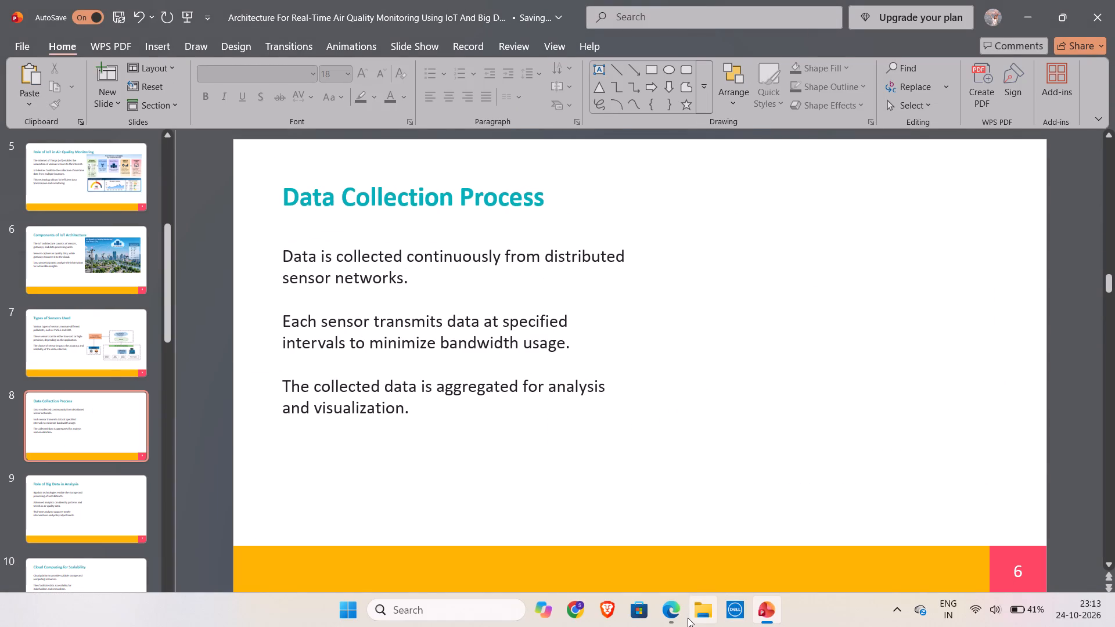
pyautogui.click(675, 617)
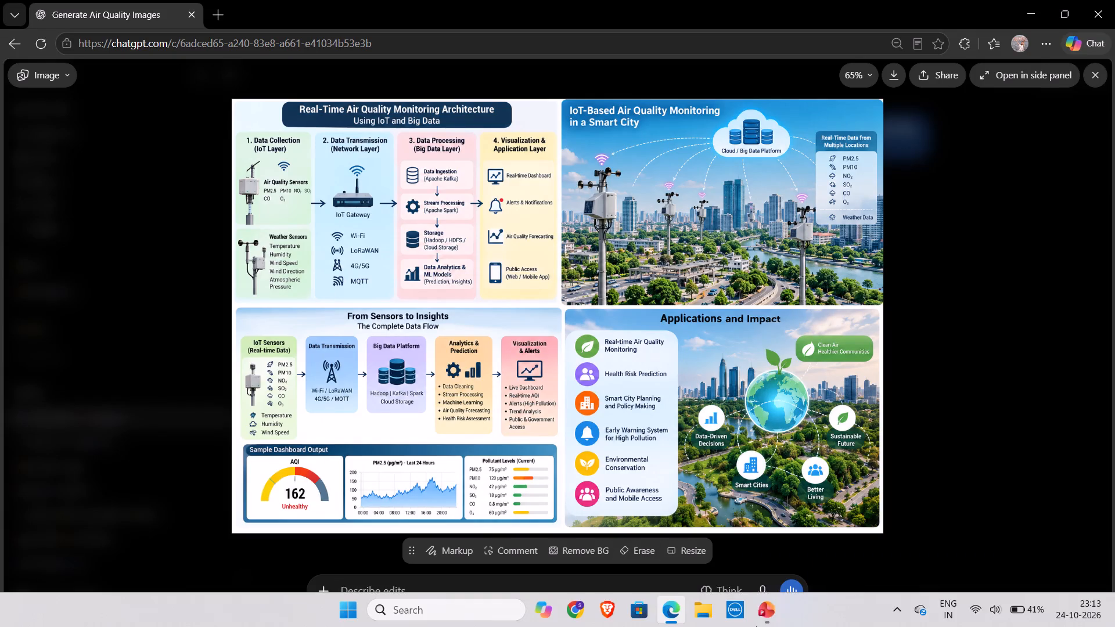
pyautogui.click(767, 614)
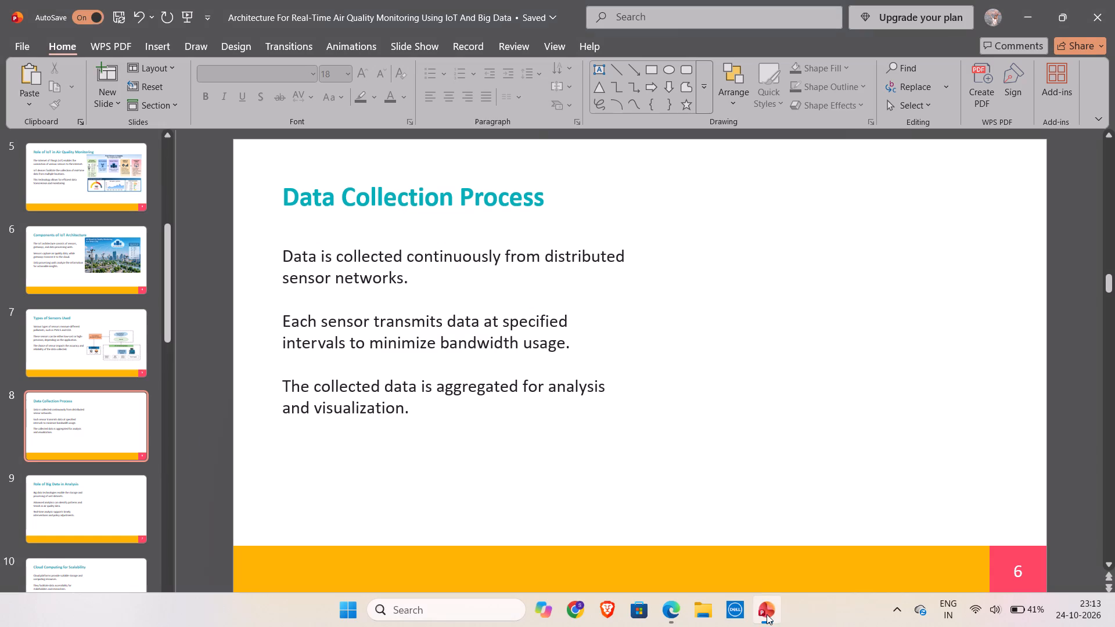
# Copy the "Real-Time Air Quality Monitoring Architecture" picture from slide 3 onto slide 8, "Data Collection Process", and place it beside the text, slightly higher.
pyautogui.click(139, 190)
pyautogui.scroll(2, 139, 190)
pyautogui.click(107, 278)
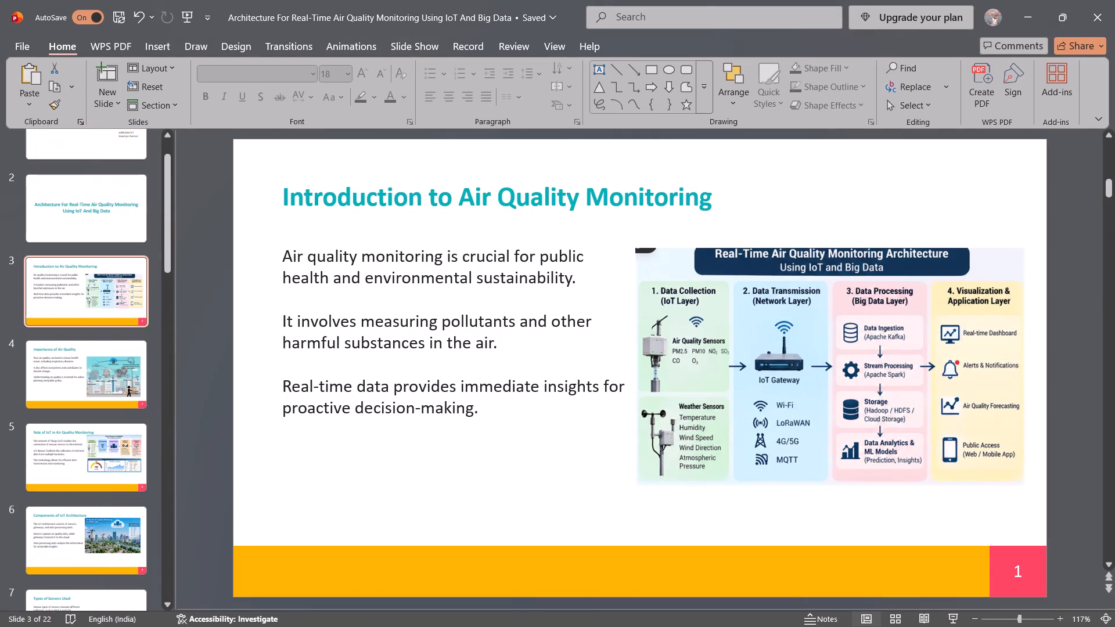
pyautogui.click(753, 346)
pyautogui.hotkey('ctrl', 'c')
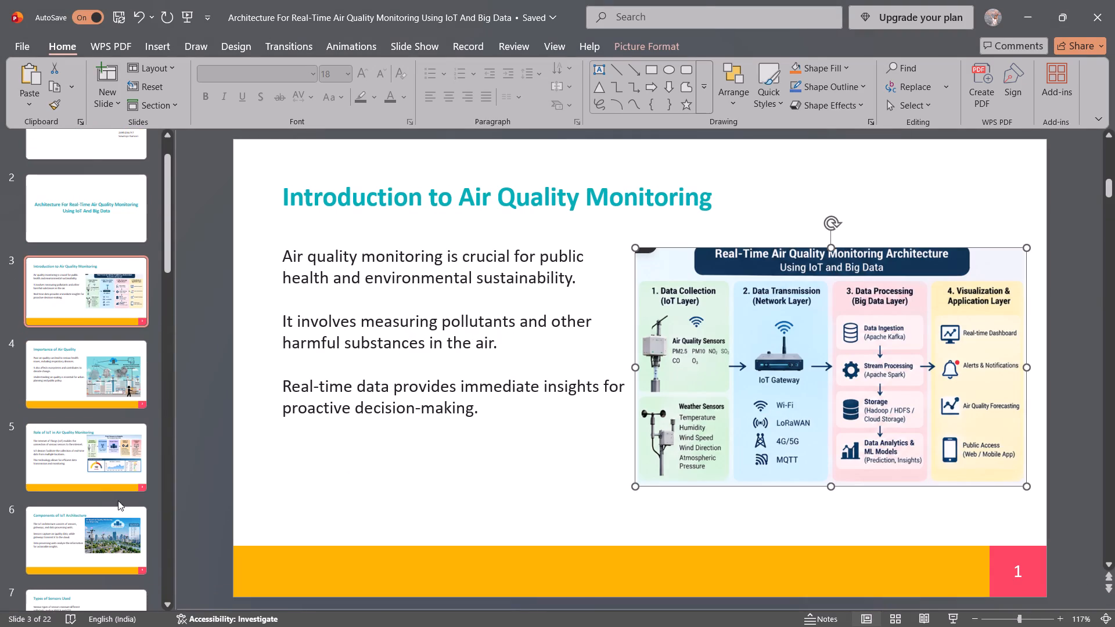
pyautogui.scroll(-2, 110, 489)
pyautogui.click(146, 357)
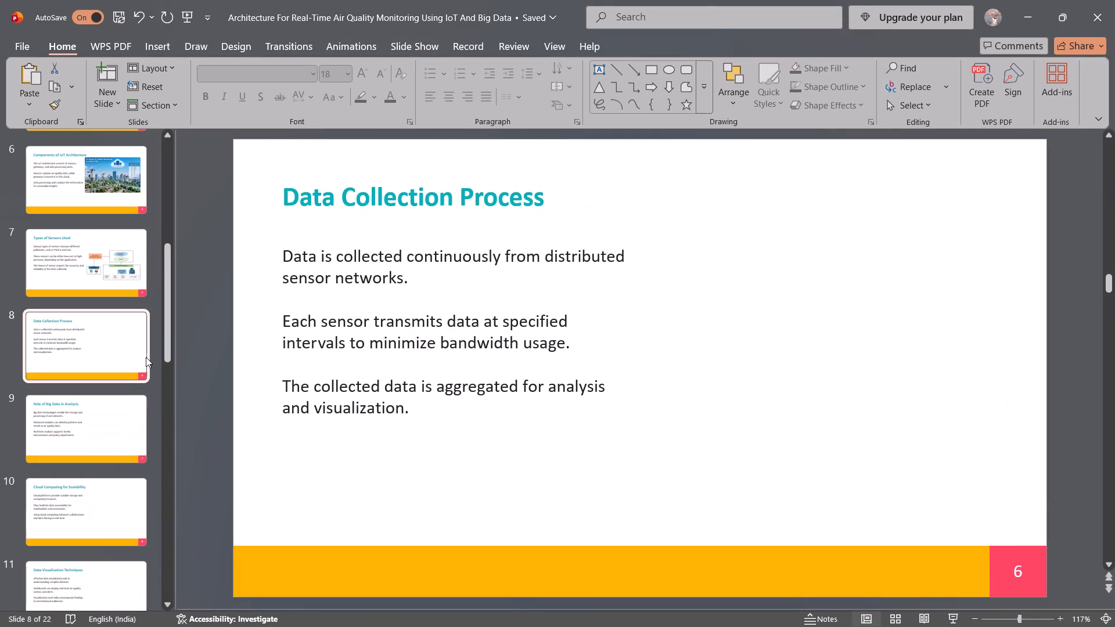
pyautogui.hotkey('ctrl', 'v')
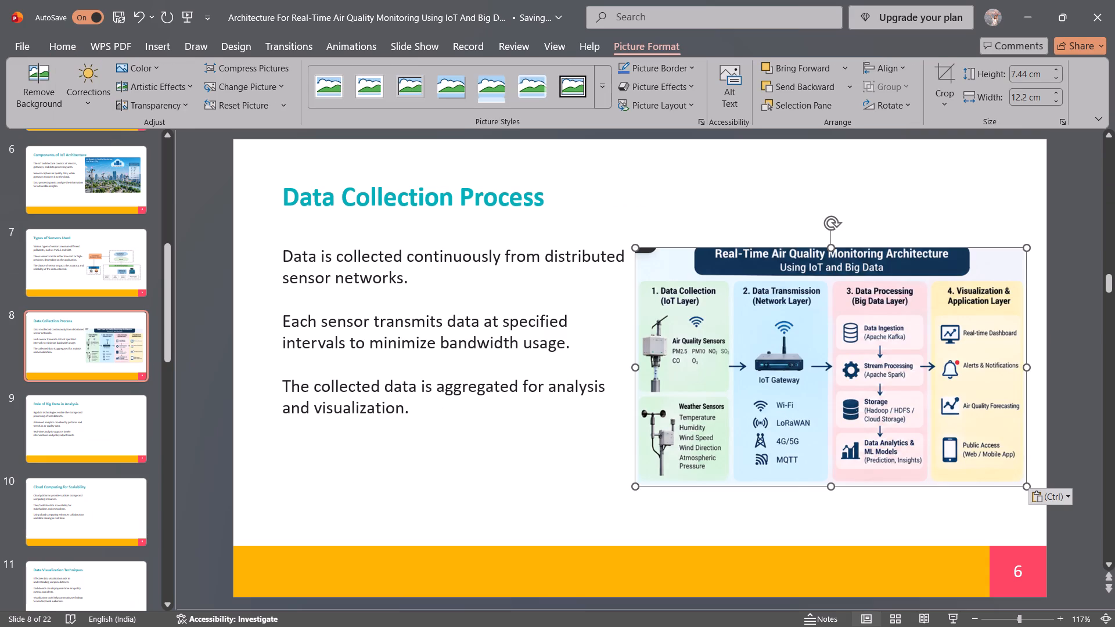
pyautogui.moveTo(768, 327); pyautogui.dragTo(771, 305)
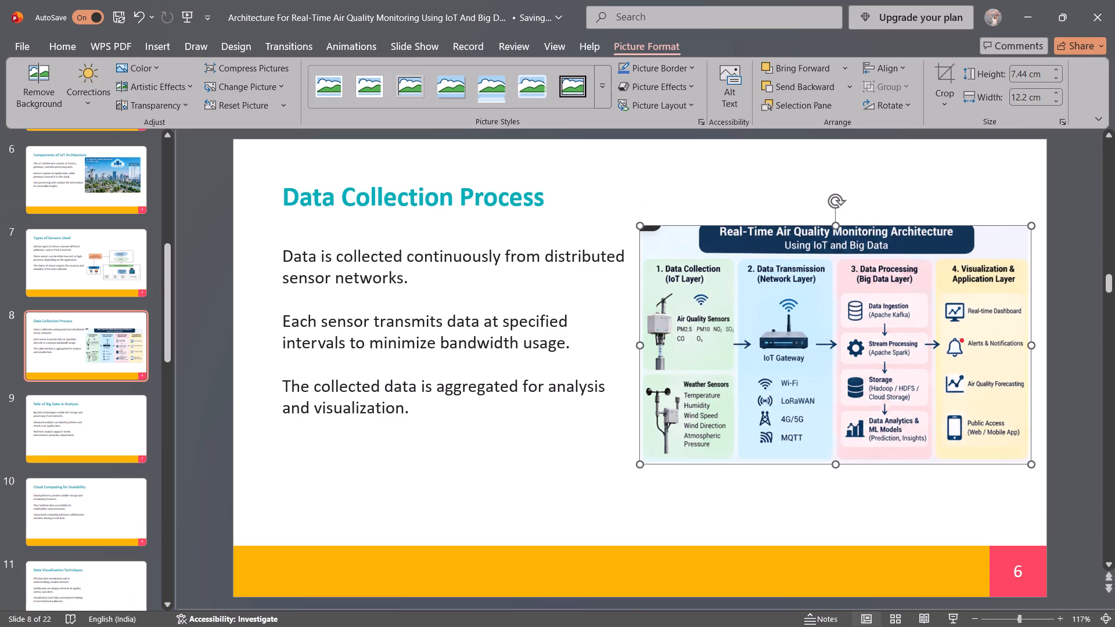
pyautogui.click(600, 488)
# On slide 9, "Role of Big Data in Analysis", paste the "From Sensors to Insights" snip, shrink it to about 7.3 × 10.7 cm and place it right of the text.
pyautogui.press('Right')
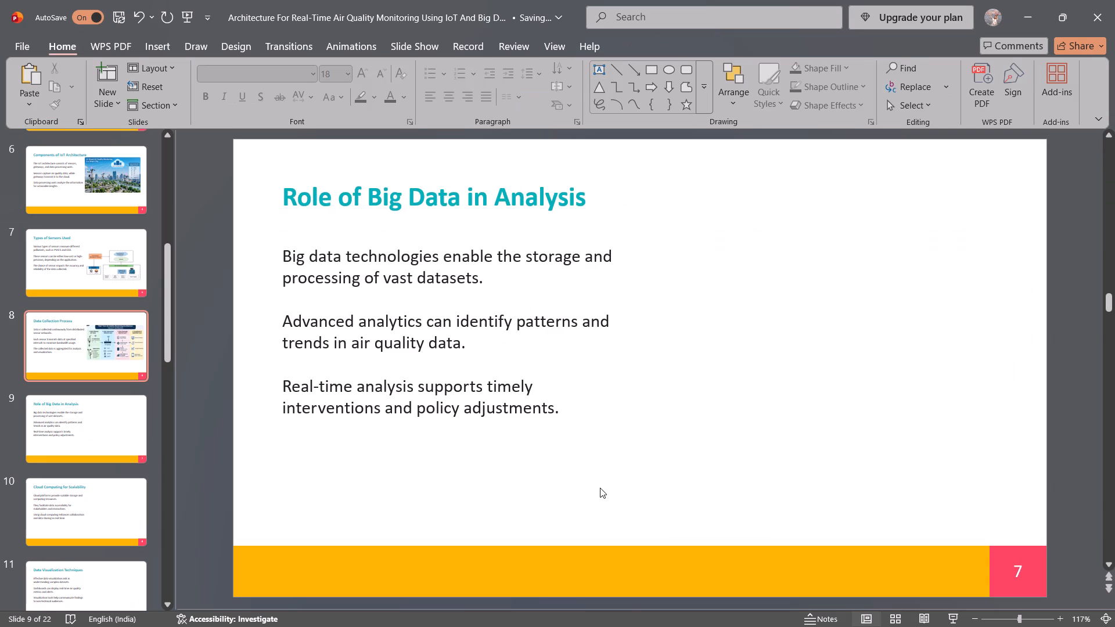
pyautogui.press('super+v')
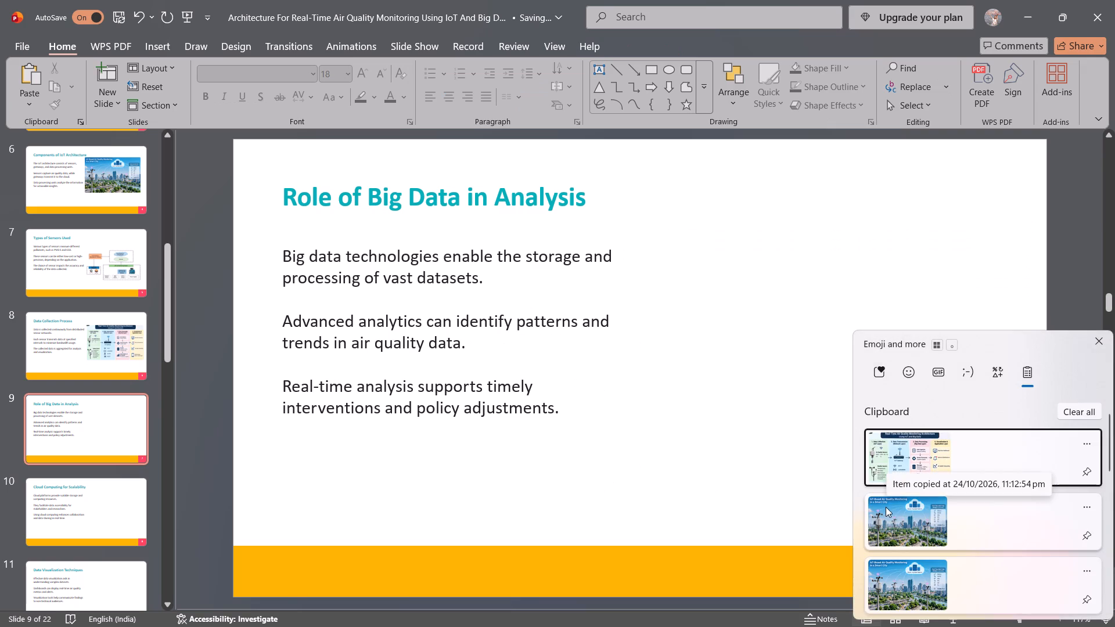
pyautogui.scroll(-1, 919, 564)
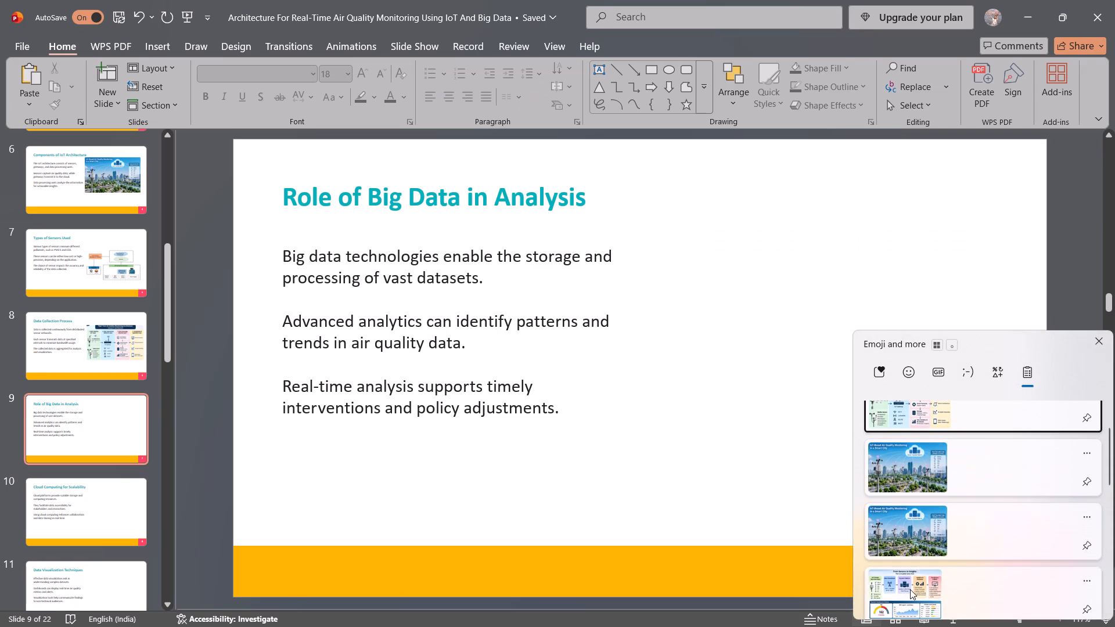
pyautogui.click(910, 589)
pyautogui.hotkey('ctrl', 'v')
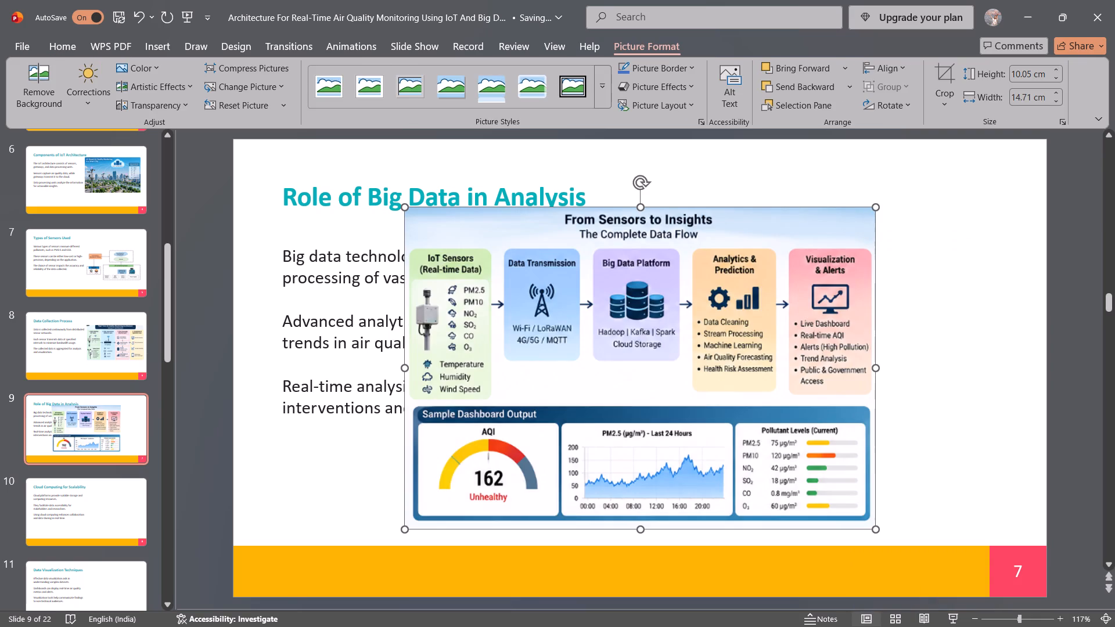
pyautogui.moveTo(404, 206); pyautogui.dragTo(611, 297)
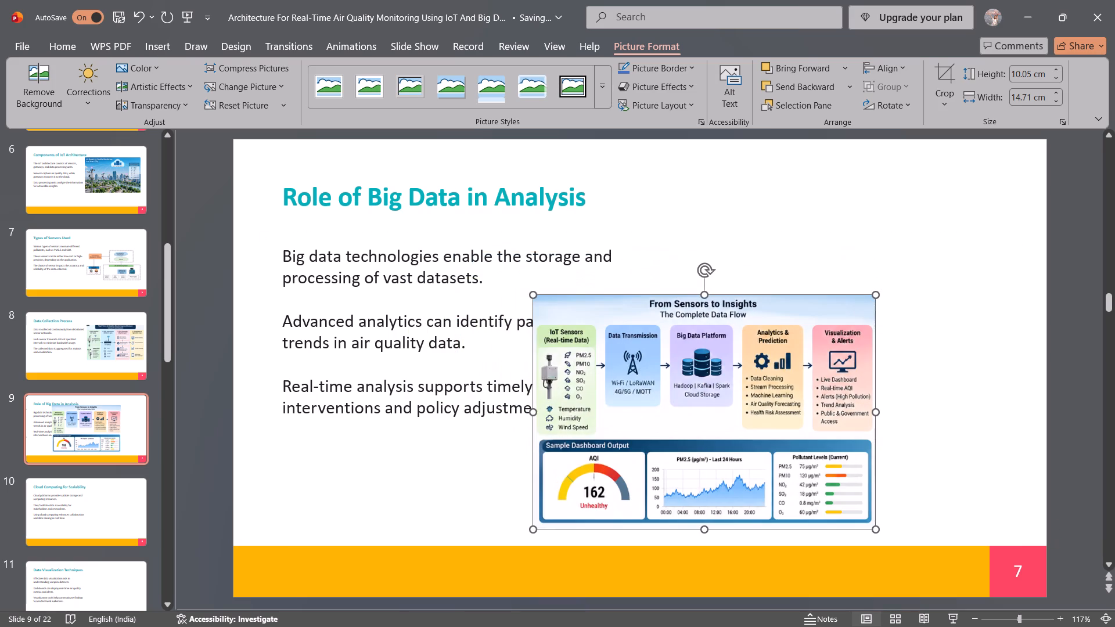
pyautogui.moveTo(804, 426); pyautogui.dragTo(899, 365)
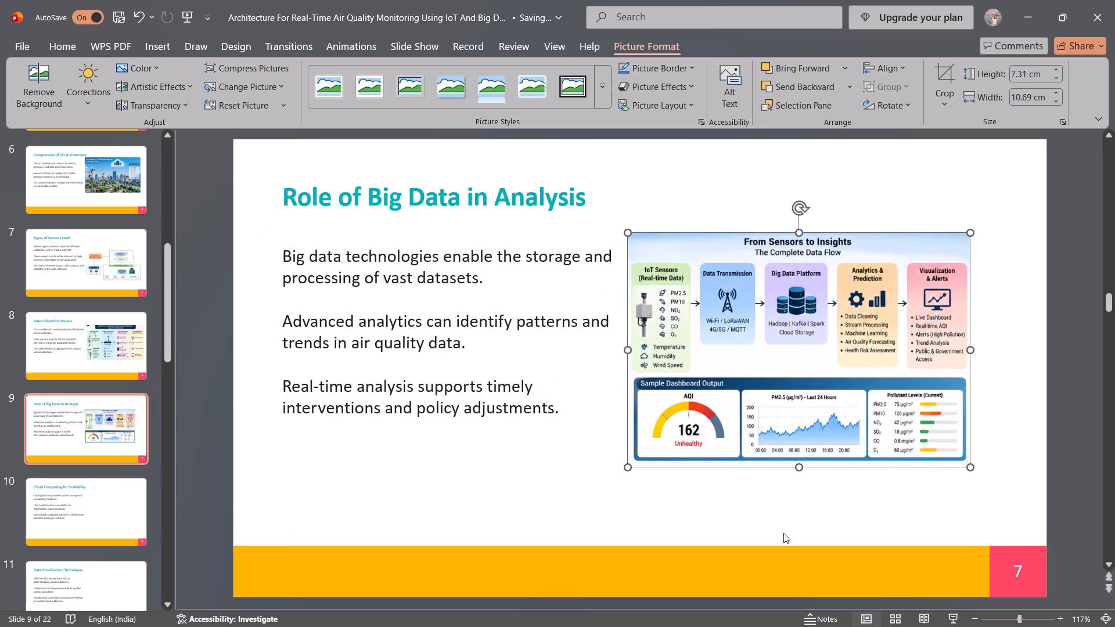
pyautogui.click(781, 536)
# On slide 10, "Cloud Computing for Scalability", paste the smart city snip, shrink it to about 6.7 × 10.5 cm and place it right of the text.
pyautogui.press('Right')
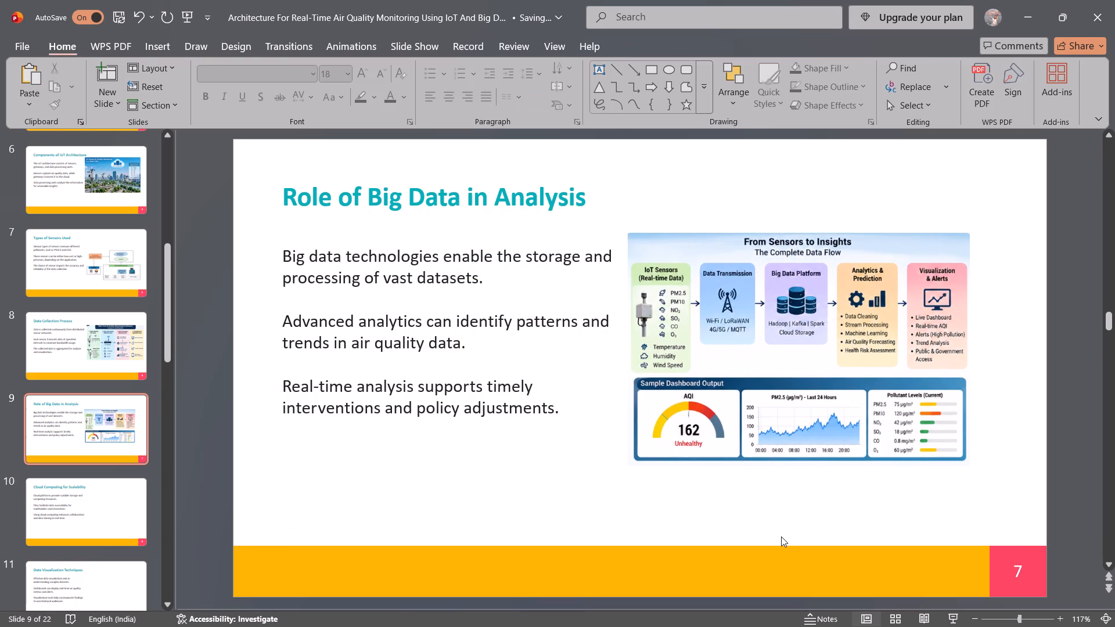
pyautogui.press('super+v')
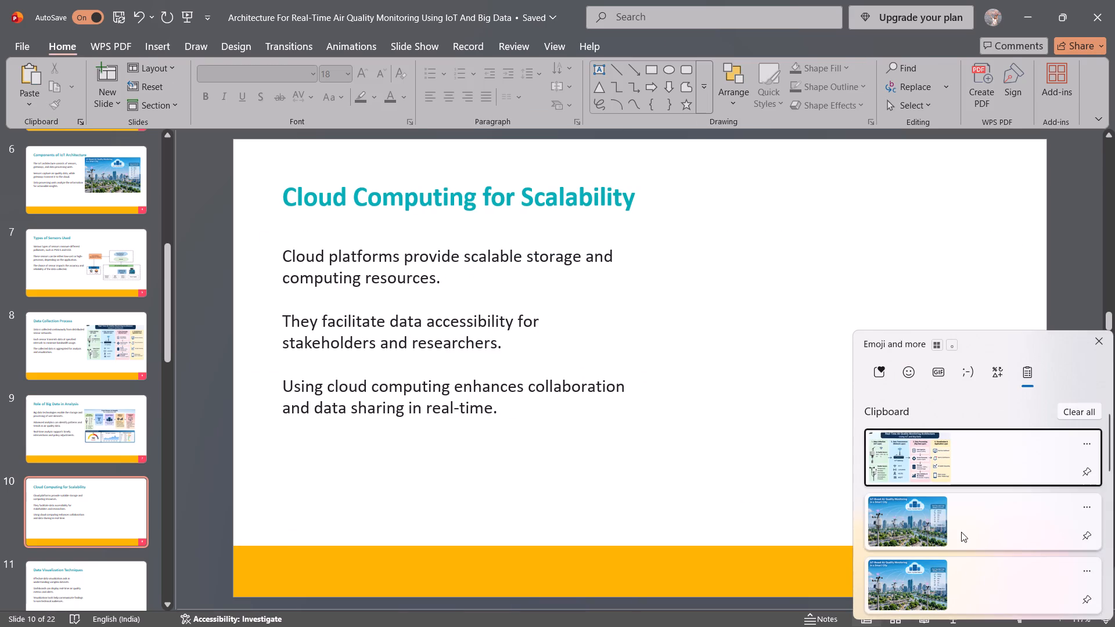
pyautogui.click(961, 532)
pyautogui.hotkey('ctrl', 'v')
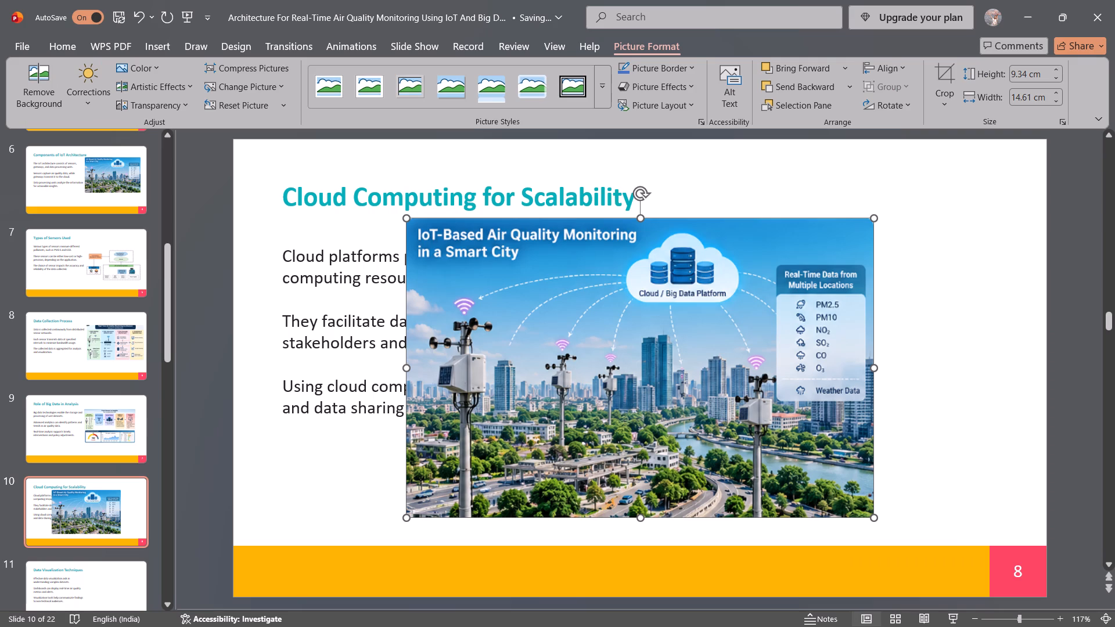
pyautogui.moveTo(404, 218); pyautogui.dragTo(585, 304)
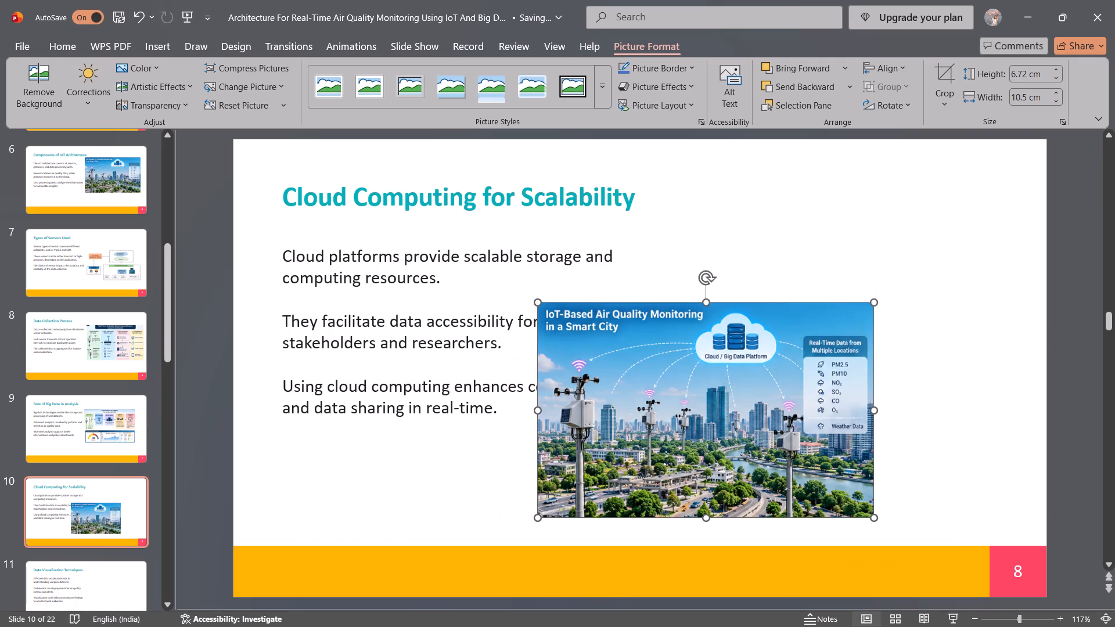
pyautogui.moveTo(829, 405); pyautogui.dragTo(944, 343)
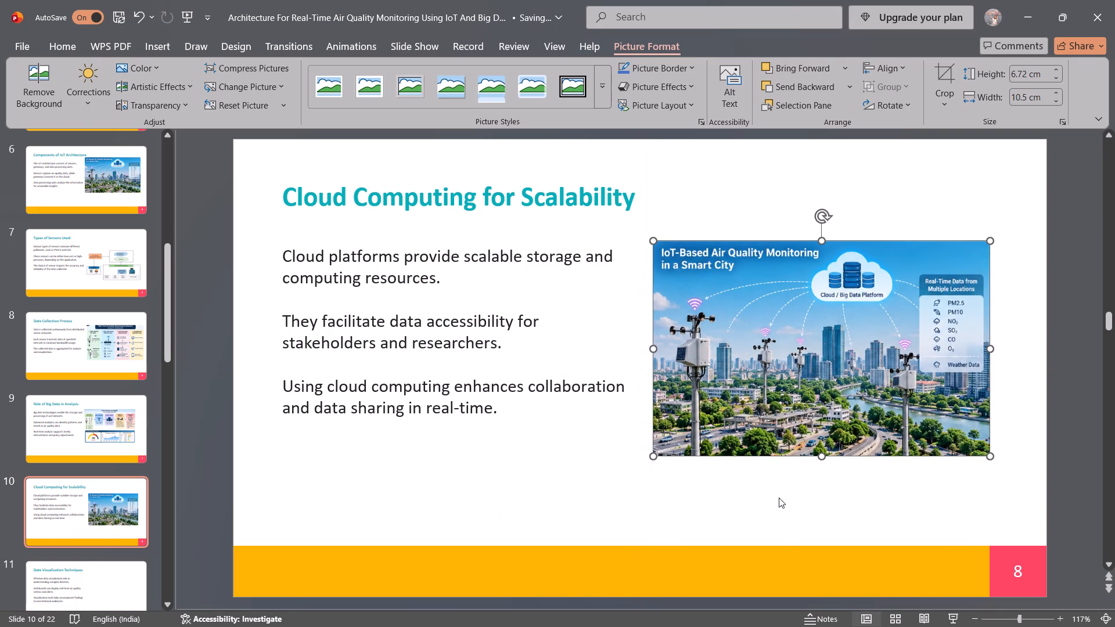
pyautogui.click(779, 498)
# On slide 11, "Data Visualization Techniques", paste the "From Sensors to Insights" snip, shrink it and place it right of the text.
pyautogui.press('Right')
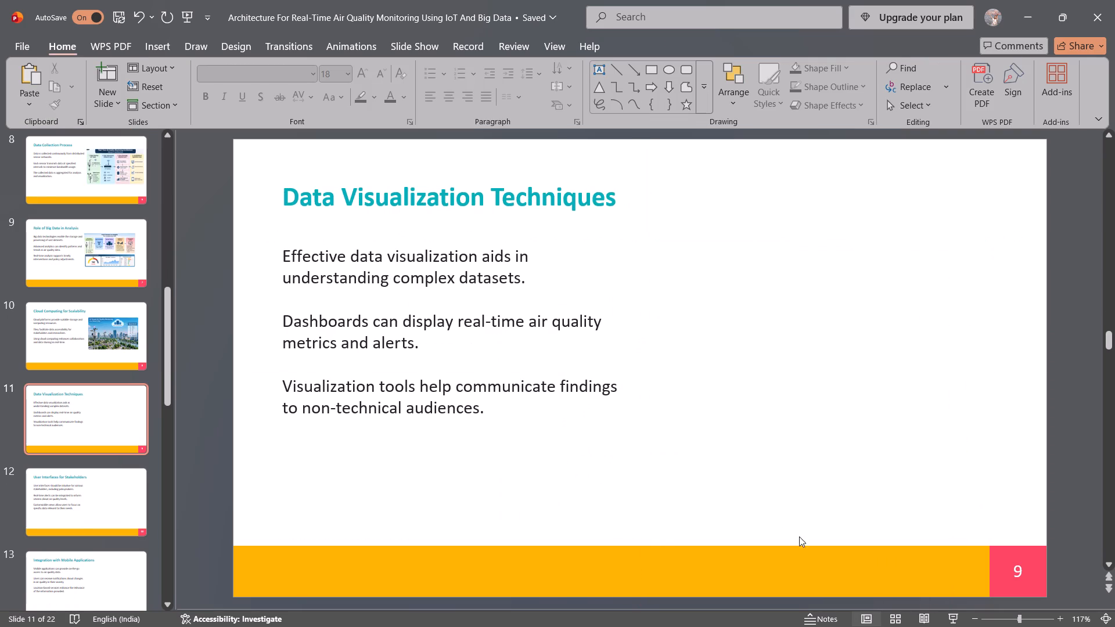
pyautogui.press('super+v')
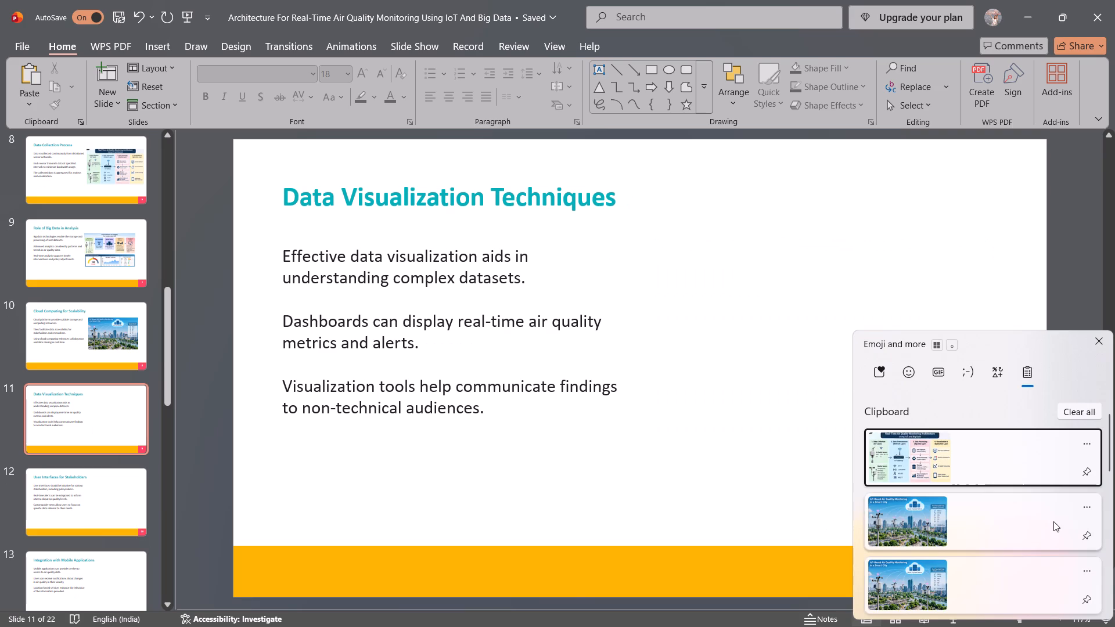
pyautogui.scroll(-2, 1056, 521)
pyautogui.click(917, 544)
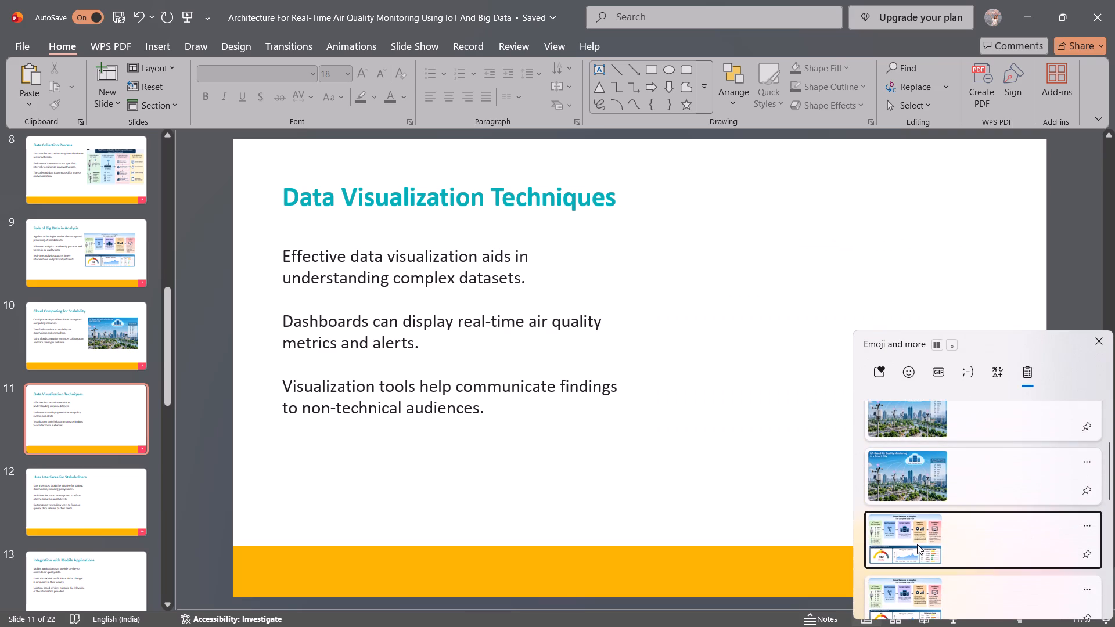
pyautogui.hotkey('ctrl', 'v')
pyautogui.moveTo(405, 208); pyautogui.dragTo(582, 289)
pyautogui.moveTo(728, 370); pyautogui.dragTo(843, 297)
pyautogui.click(755, 480)
# On slide 12, "User Interfaces for Stakeholders", paste the monitoring architecture snip, shrink it to about 7.6 × 12.5 cm and place it right of the text.
pyautogui.press('Right')
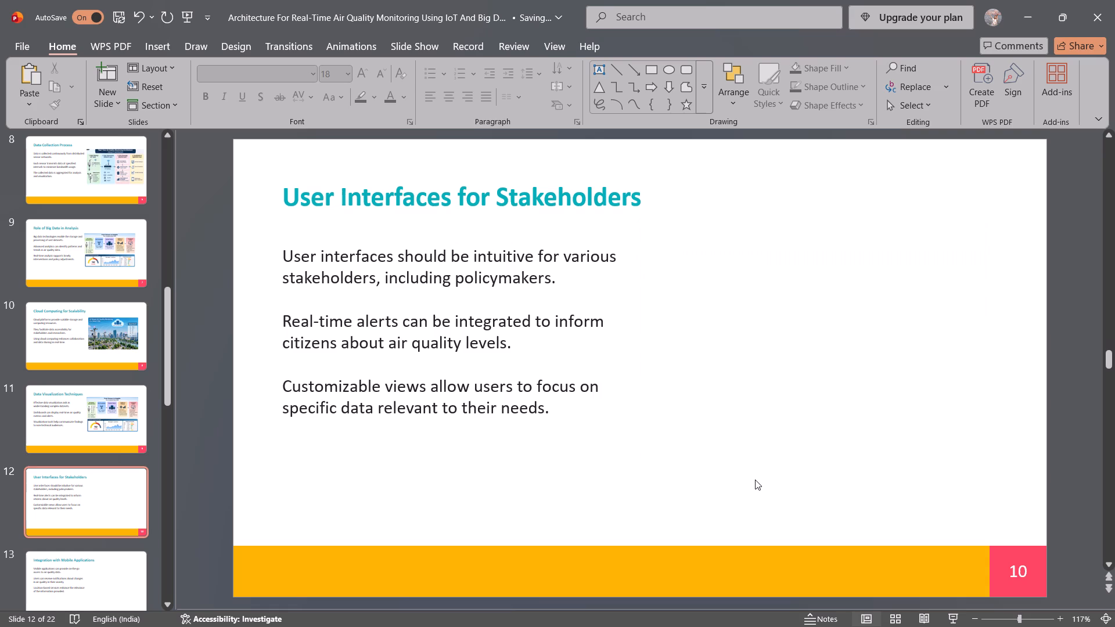
pyautogui.press('super+v')
pyautogui.scroll(-1, 958, 509)
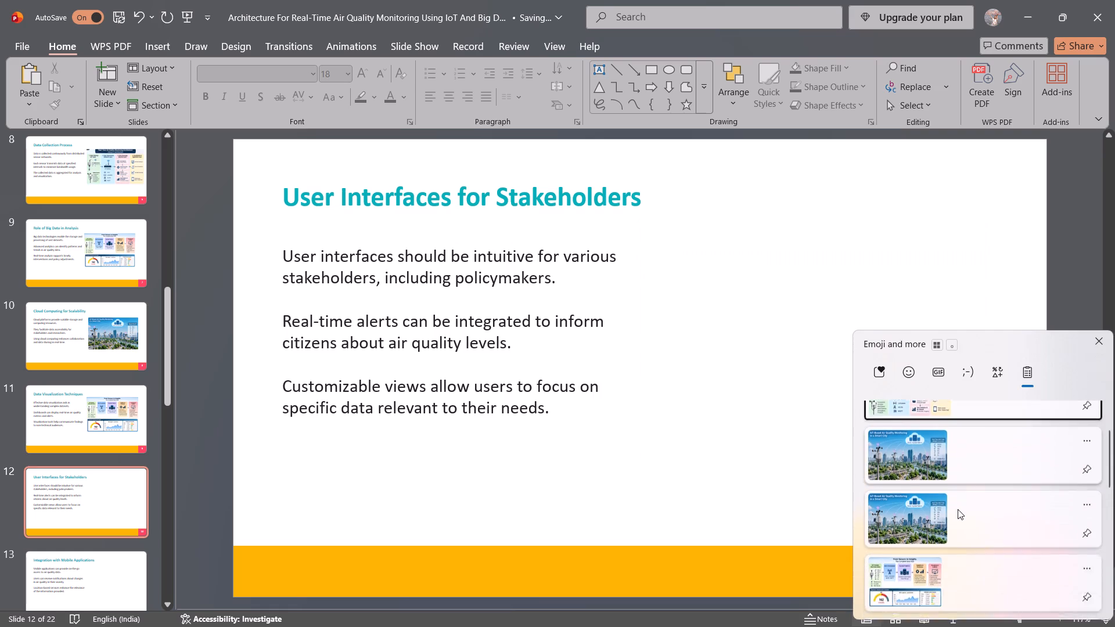
pyautogui.scroll(-4, 958, 509)
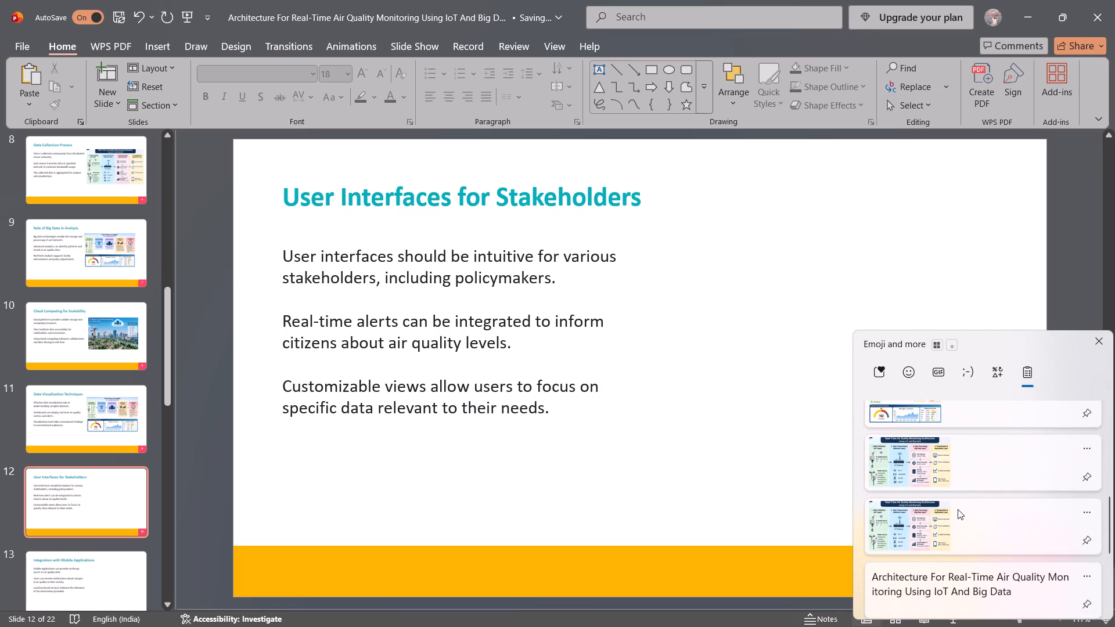
pyautogui.click(902, 529)
pyautogui.hotkey('ctrl', 'v')
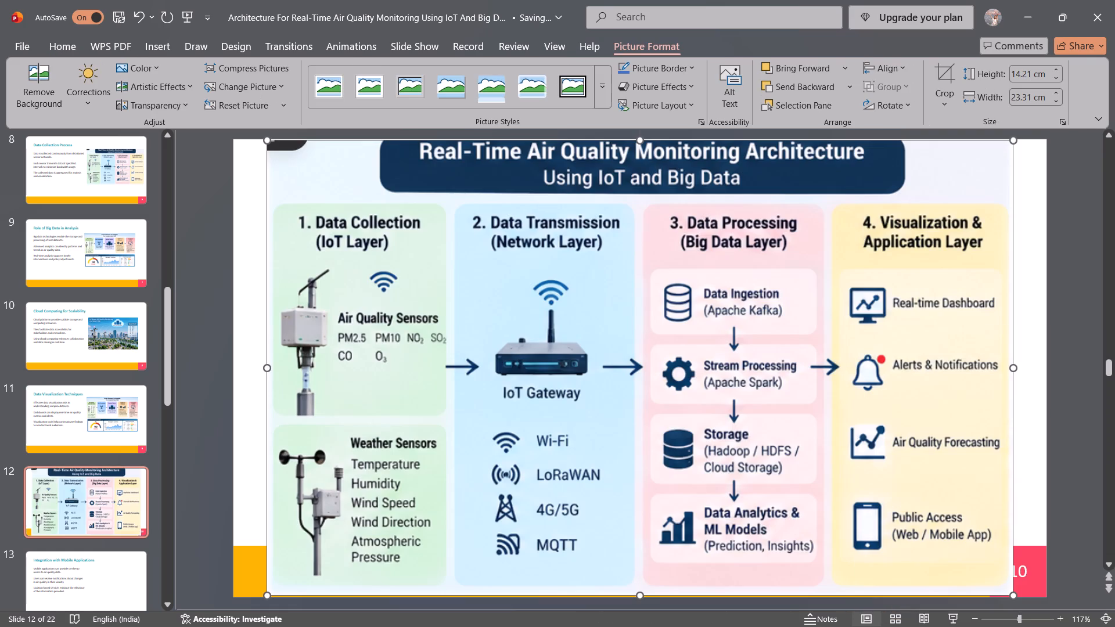
pyautogui.moveTo(267, 140); pyautogui.dragTo(613, 284)
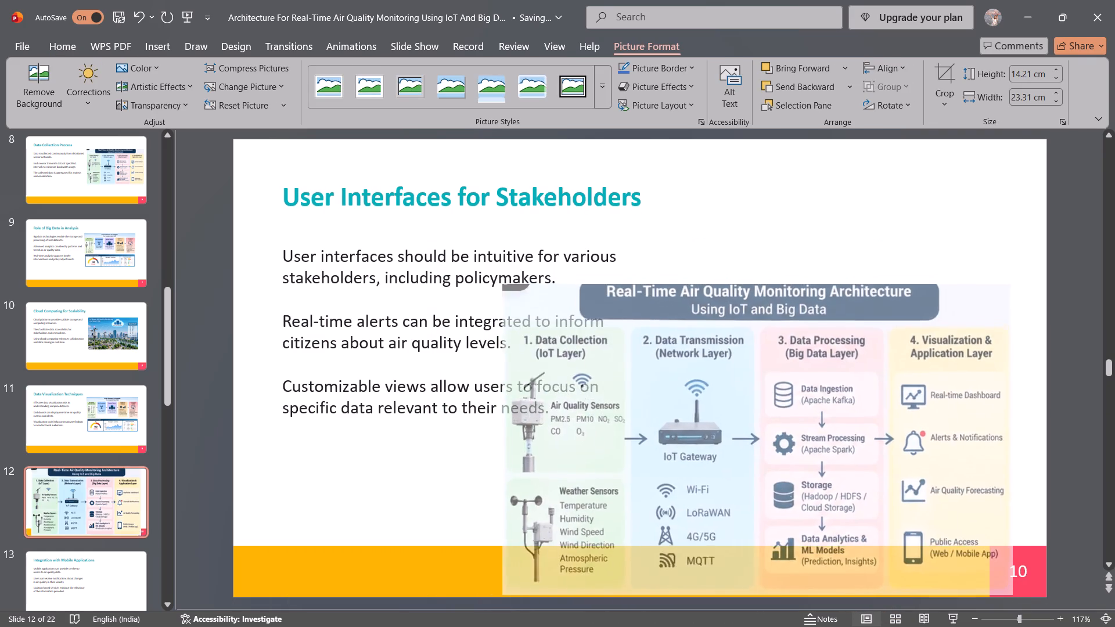
pyautogui.moveTo(613, 284); pyautogui.dragTo(733, 352)
pyautogui.moveTo(785, 484); pyautogui.dragTo(797, 426)
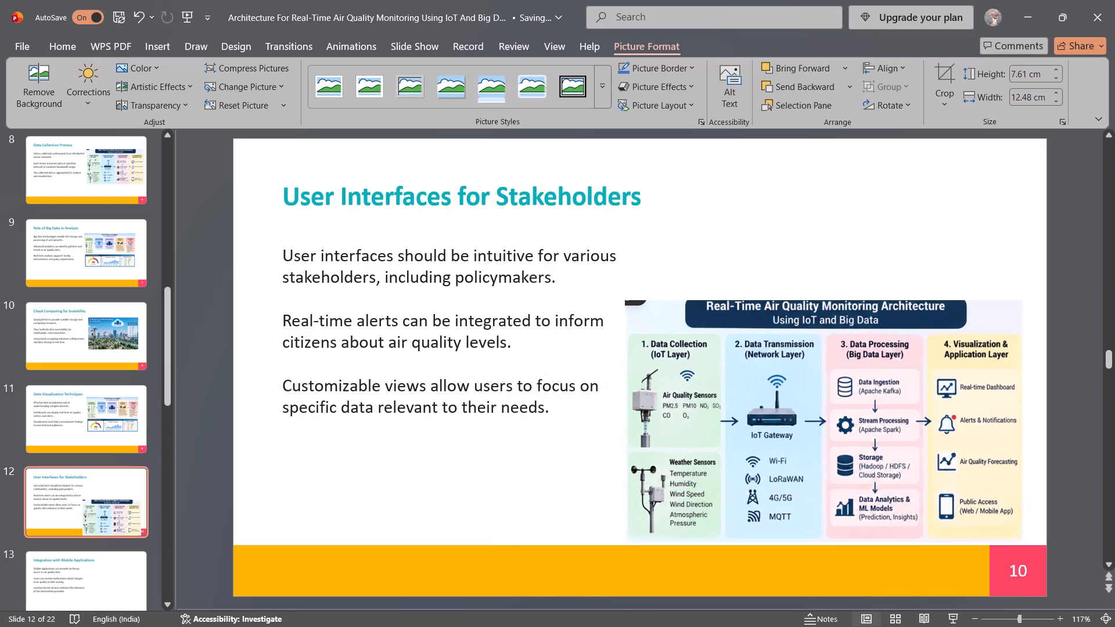
pyautogui.moveTo(797, 426); pyautogui.dragTo(800, 358)
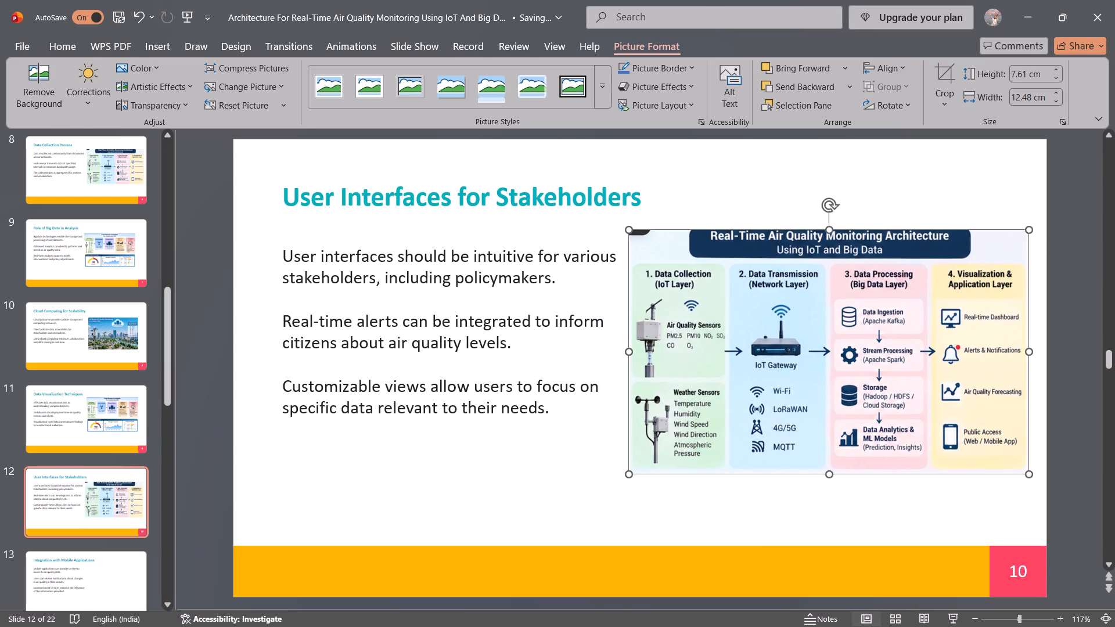
pyautogui.click(747, 499)
# With slide 13 open for the next picture, switch to Edge and snip the "Applications and Impact" panel of the ChatGPT-generated image.
pyautogui.press('Right')
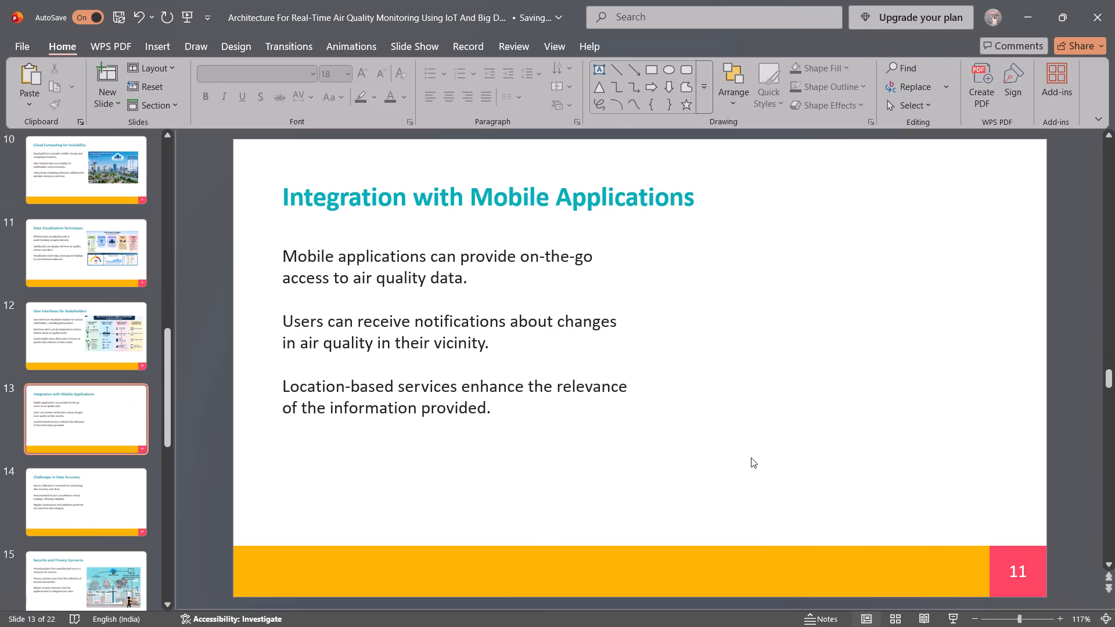
pyautogui.press('super+v')
pyautogui.scroll(-1, 985, 507)
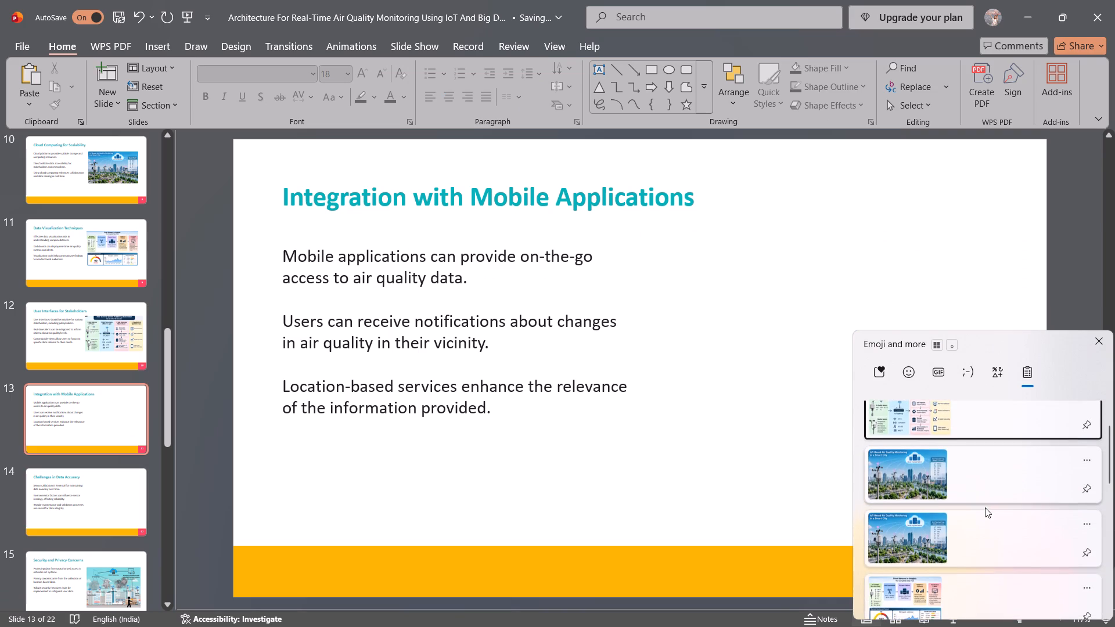
pyautogui.scroll(-1, 889, 532)
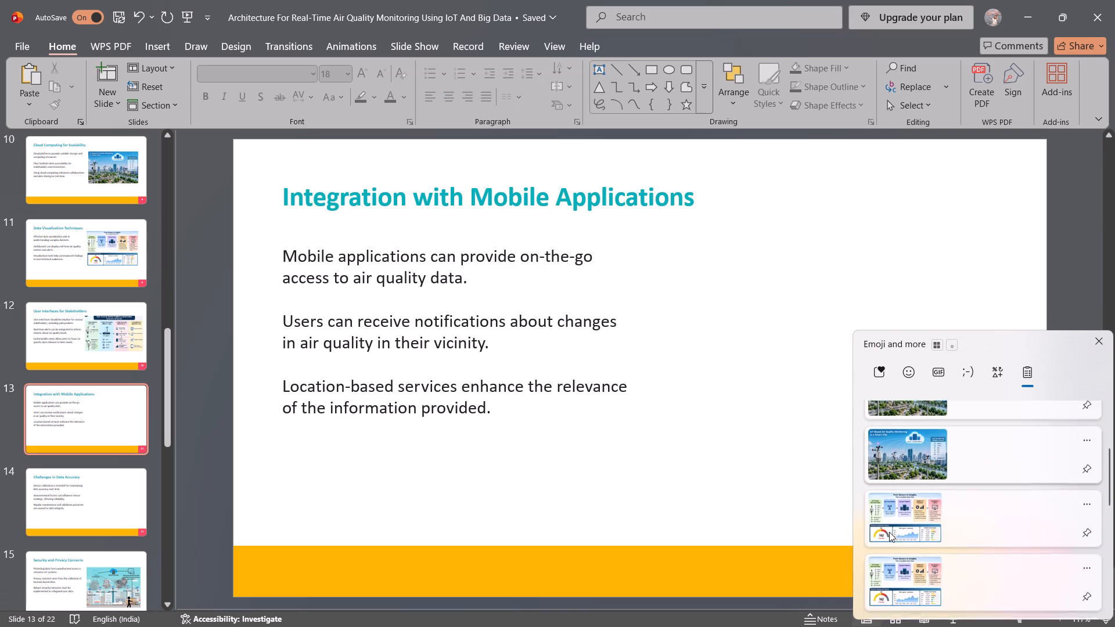
pyautogui.scroll(-2, 889, 532)
pyautogui.moveTo(710, 431); pyautogui.dragTo(878, 626)
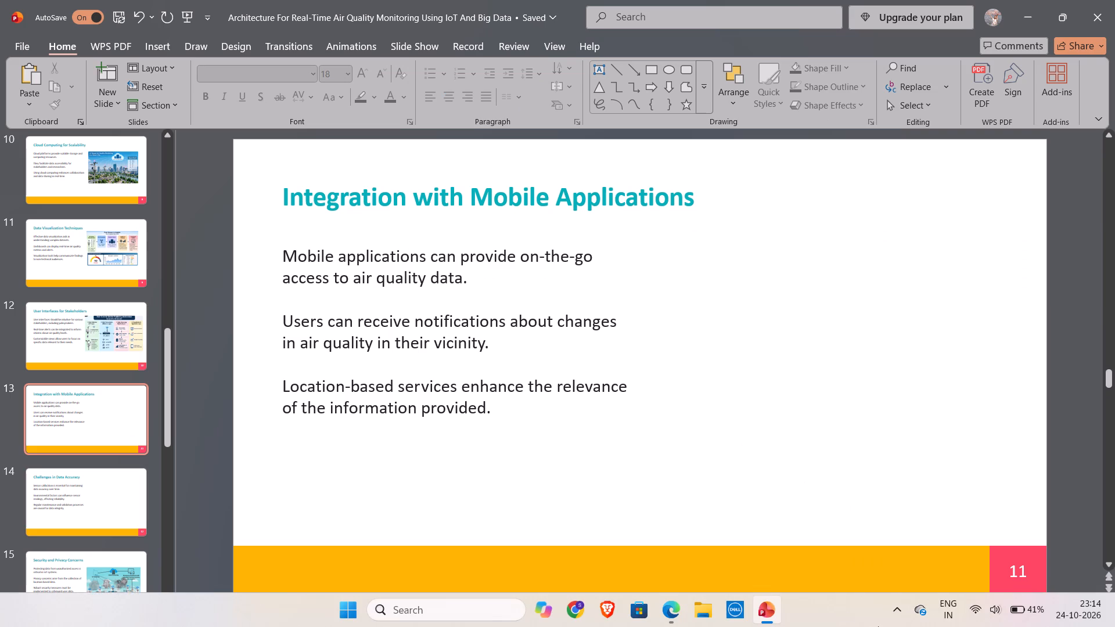
pyautogui.click(671, 620)
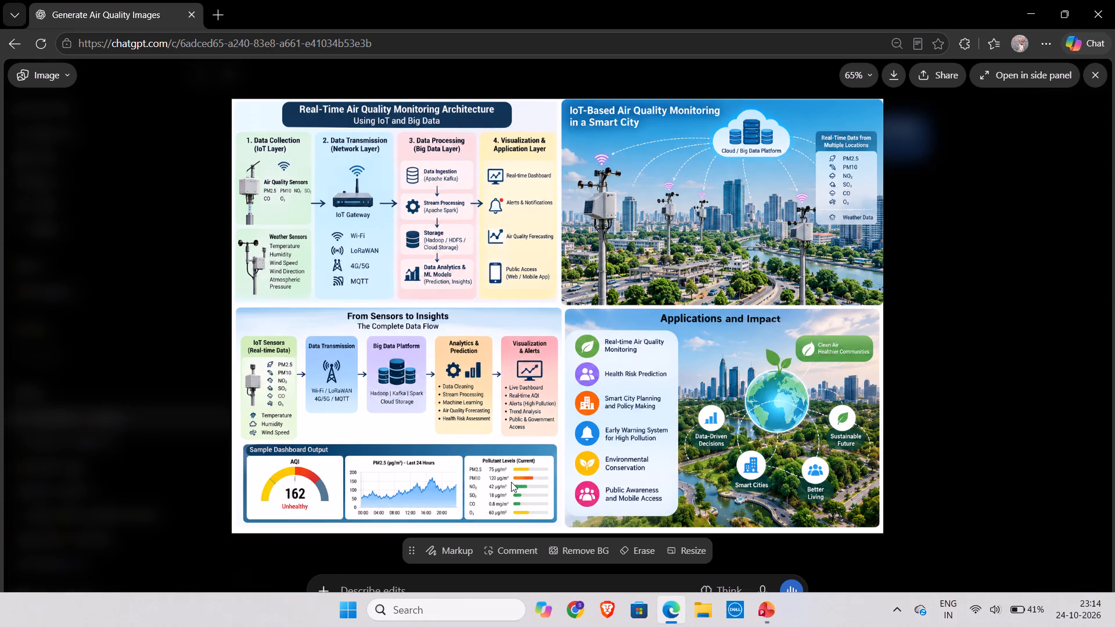
pyautogui.press('Print')
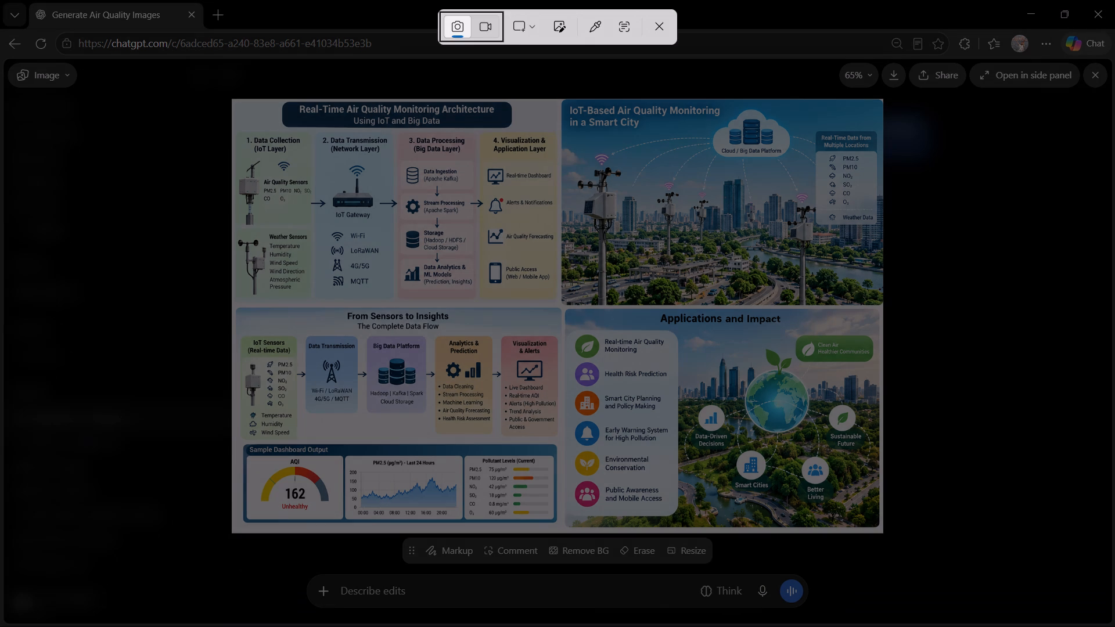
pyautogui.moveTo(564, 304); pyautogui.dragTo(858, 550)
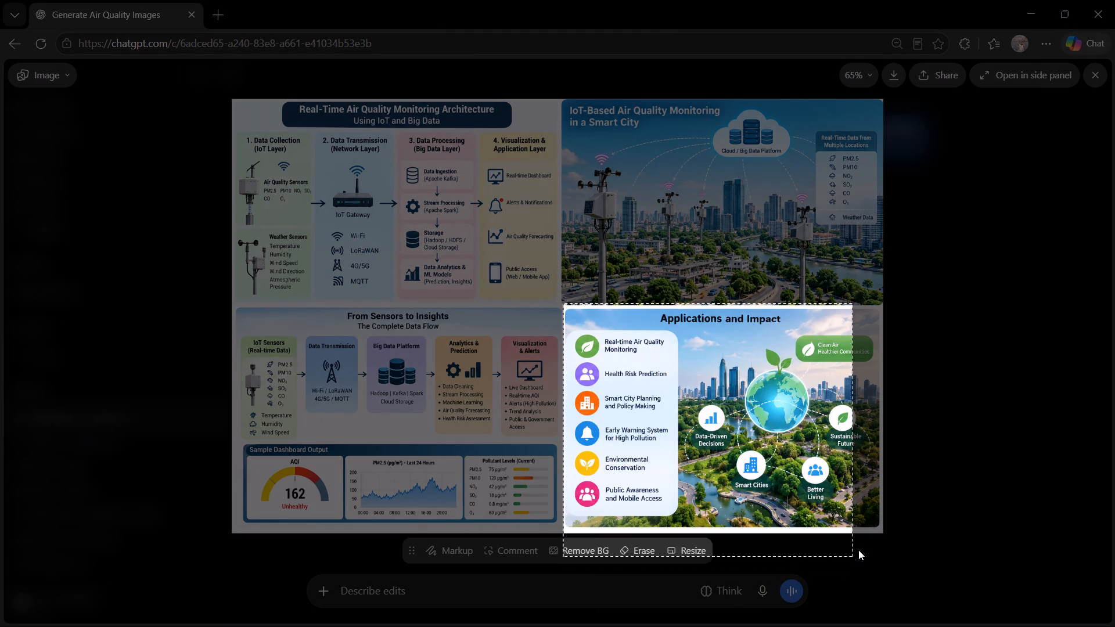
pyautogui.moveTo(858, 550); pyautogui.dragTo(883, 532)
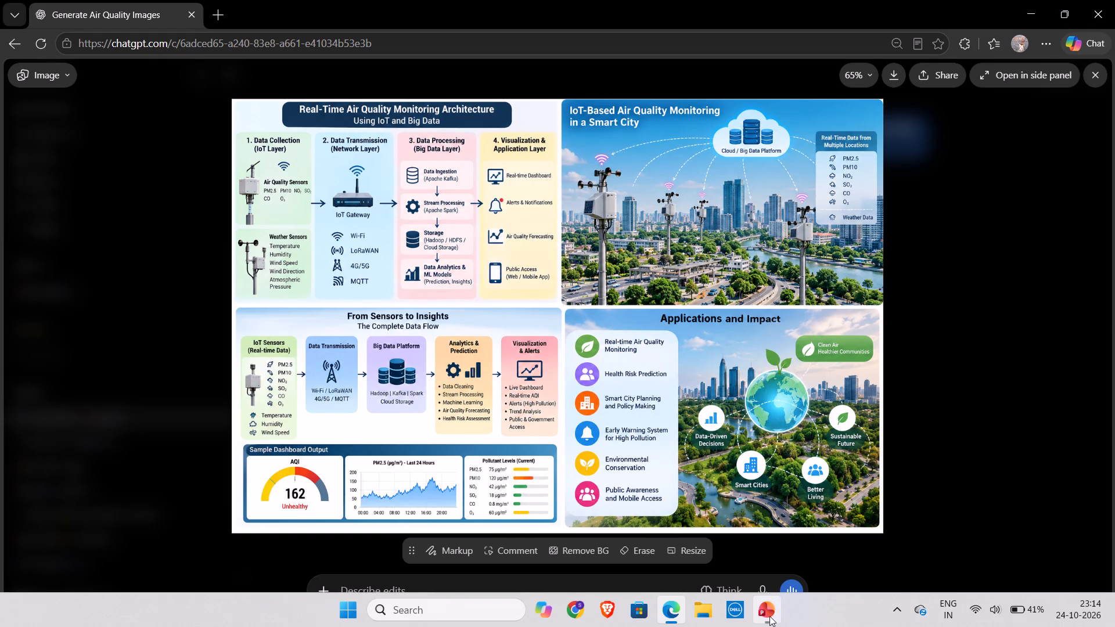
# Back in PowerPoint, paste the "Applications and Impact" snip on slide 13, "Integration with Mobile Applications", and place it right of the text.
pyautogui.click(769, 616)
pyautogui.press('super+v')
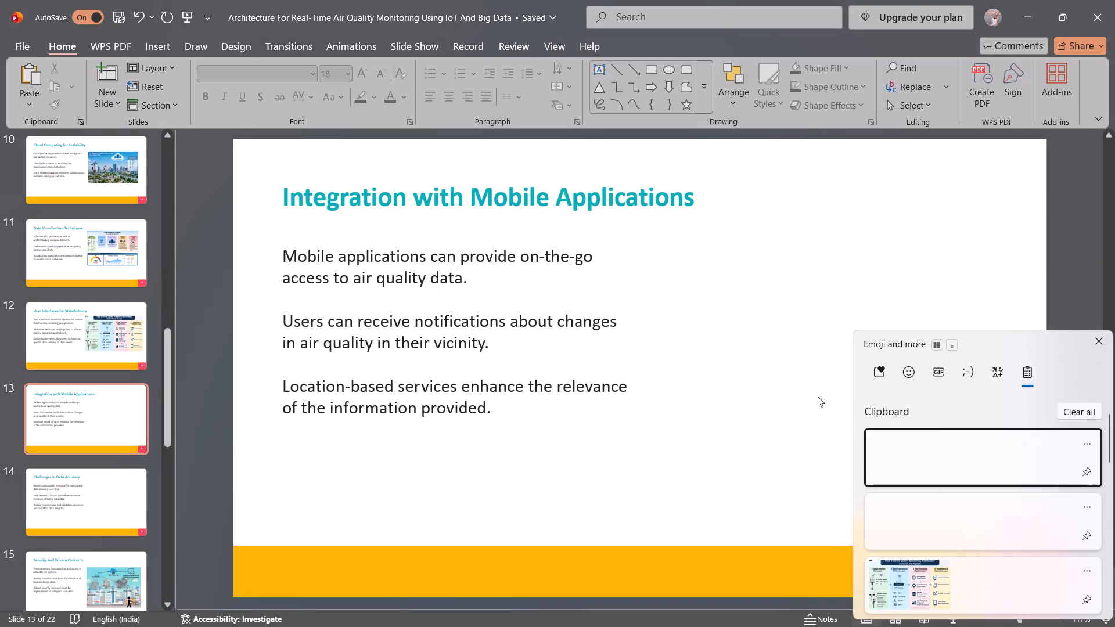
pyautogui.click(781, 358)
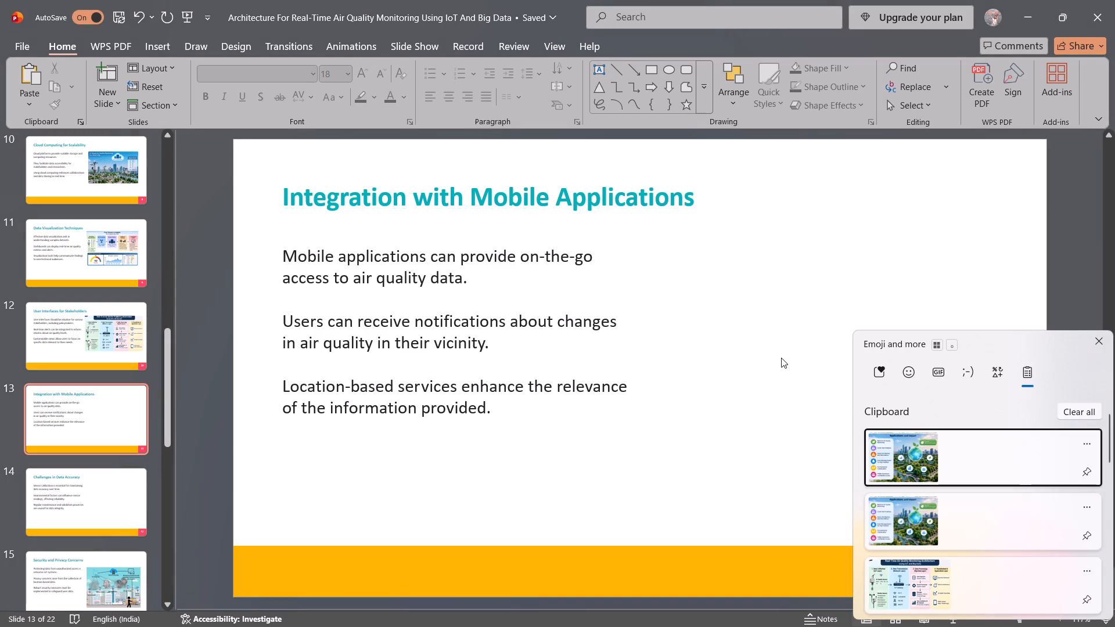
pyautogui.hotkey('ctrl', 'v')
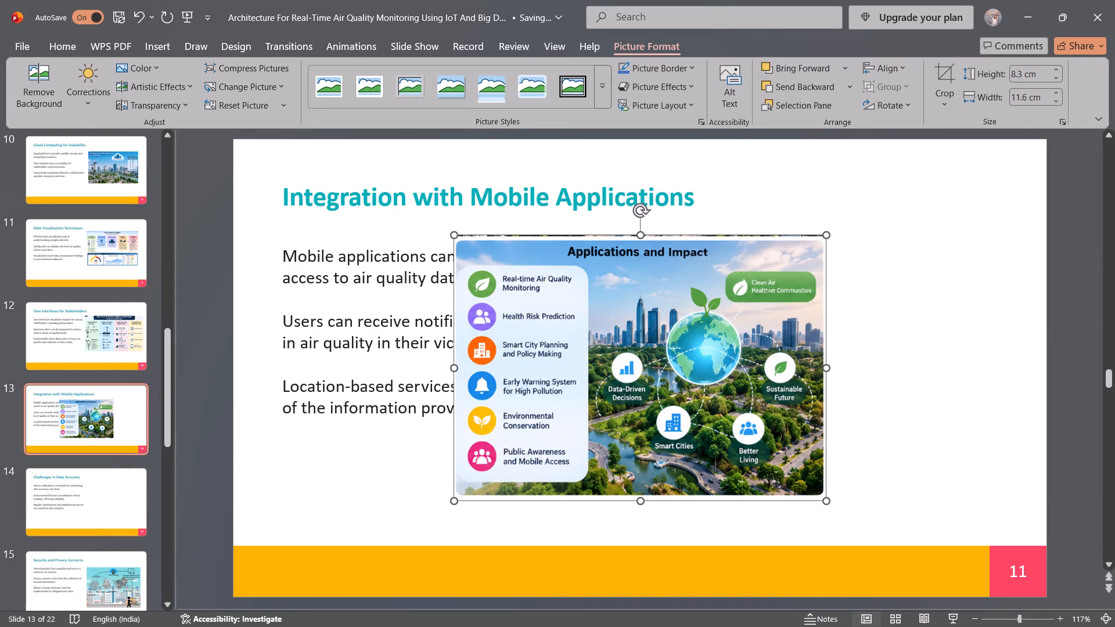
pyautogui.moveTo(730, 350); pyautogui.dragTo(912, 329)
pyautogui.click(822, 517)
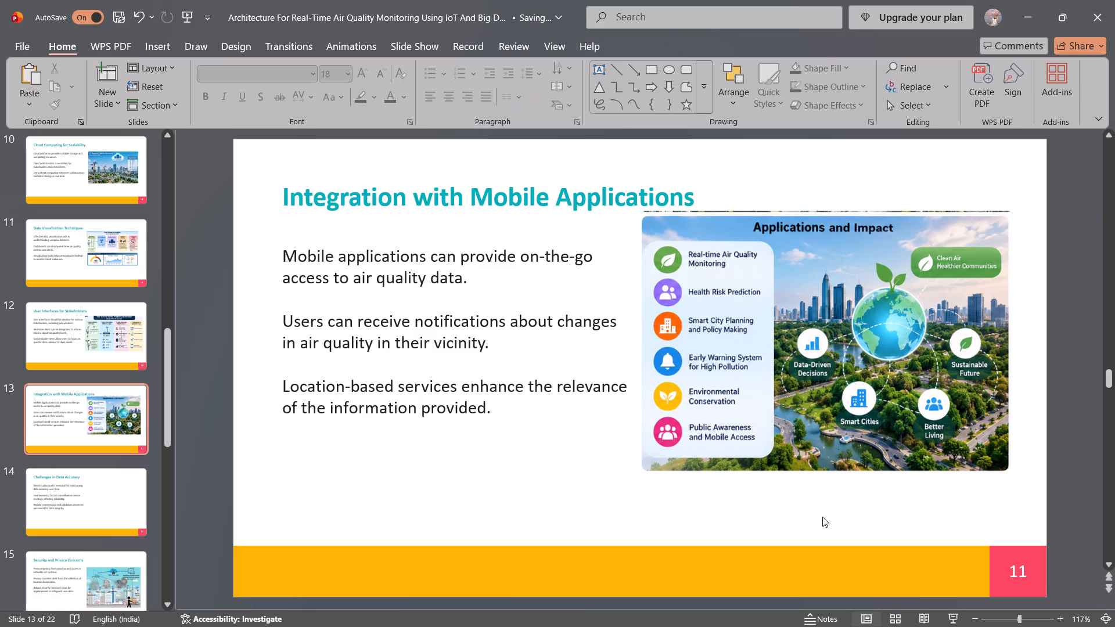
# On slide 14, "Challenges in Data Accuracy", paste the smart city snip, shrink it and place it right of the text.
pyautogui.press('Right')
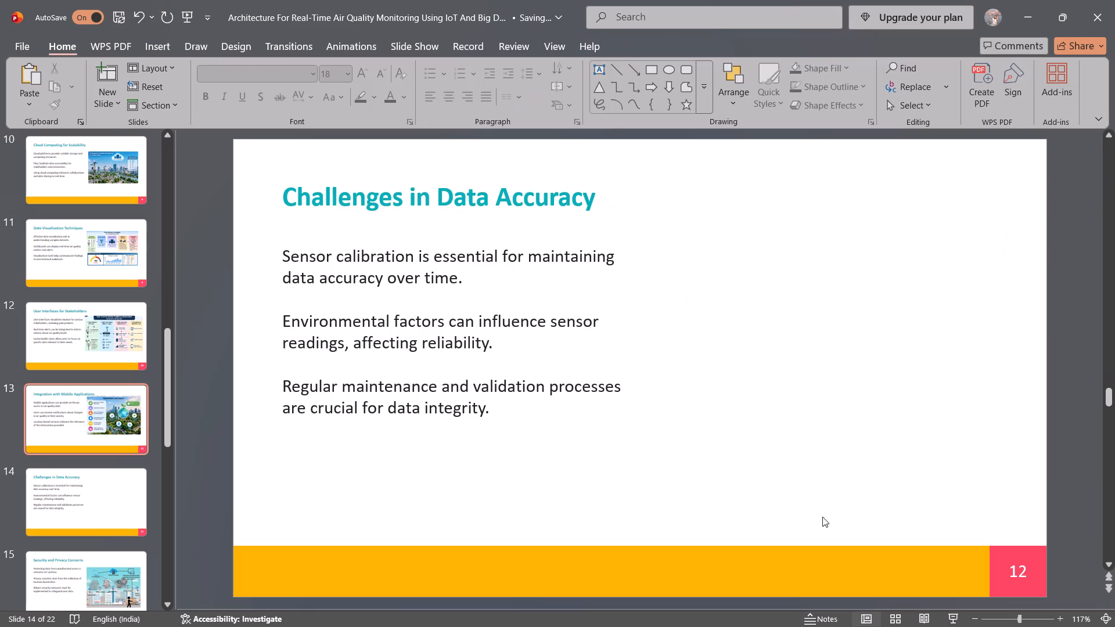
pyautogui.press('super+v')
pyautogui.scroll(-4, 994, 594)
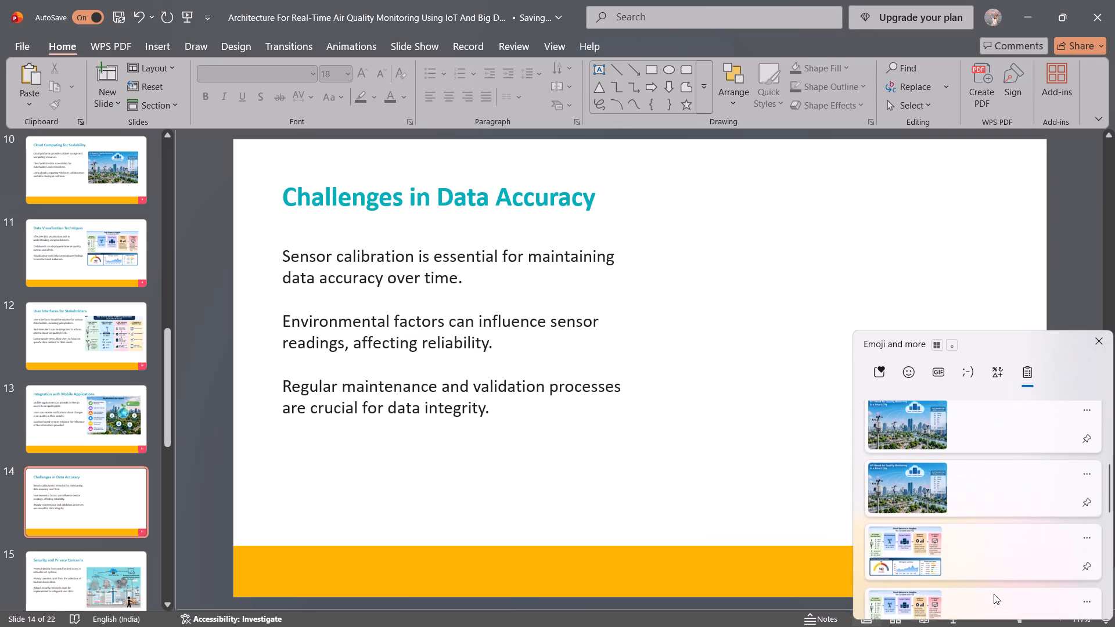
pyautogui.scroll(-2, 994, 594)
pyautogui.scroll(1, 994, 594)
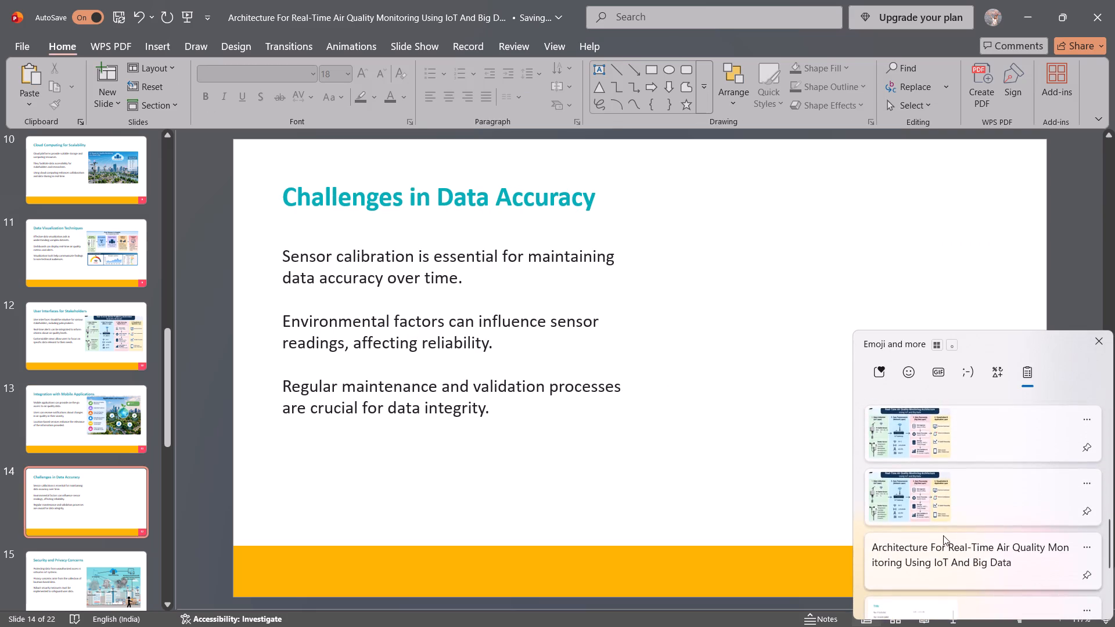
pyautogui.scroll(2, 943, 535)
pyautogui.scroll(1, 912, 448)
pyautogui.click(910, 469)
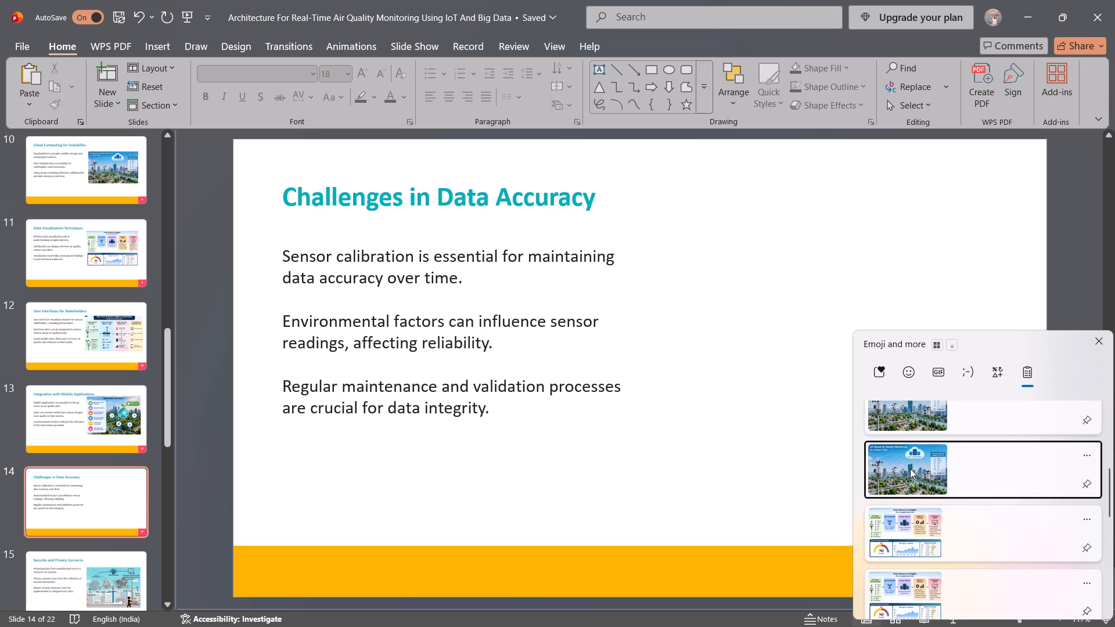
pyautogui.hotkey('ctrl', 'v')
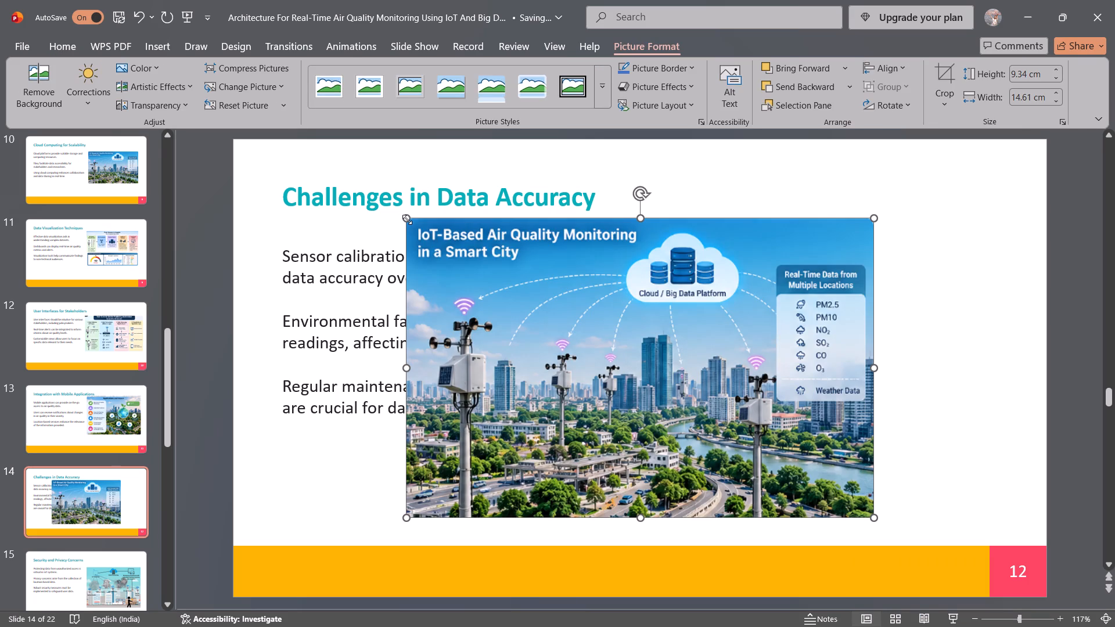
pyautogui.moveTo(407, 219); pyautogui.dragTo(613, 294)
pyautogui.moveTo(747, 405); pyautogui.dragTo(877, 323)
pyautogui.click(778, 503)
# On slide 16, "Case Studies of Successful Implementations", paste the "Applications and Impact" snip, shrink it and place it right of the text.
pyautogui.press('Right')
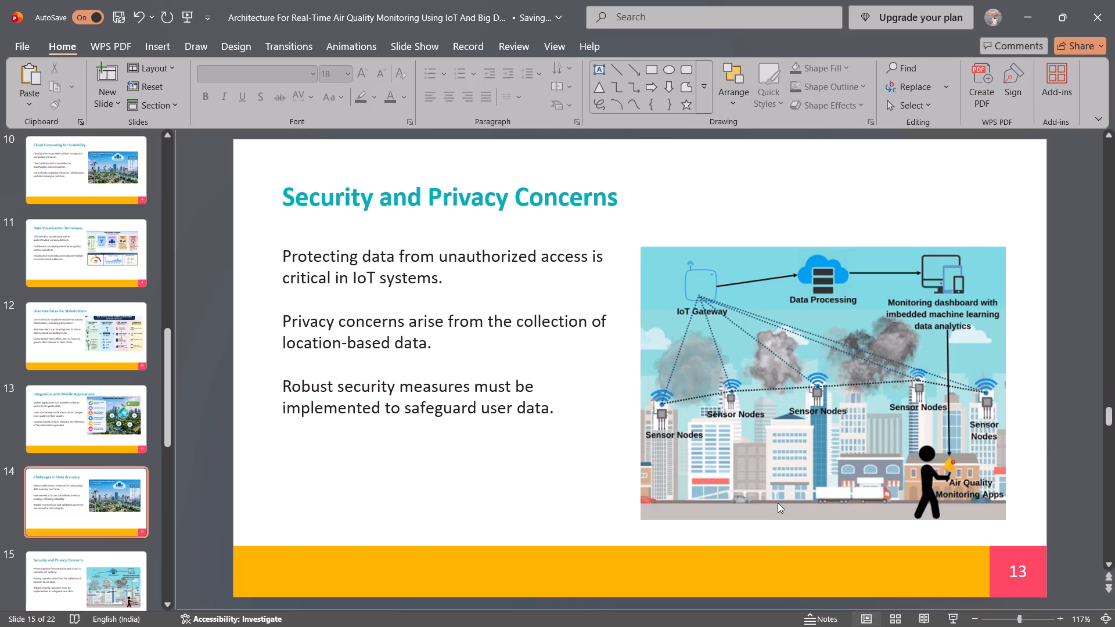
pyautogui.press('Right')
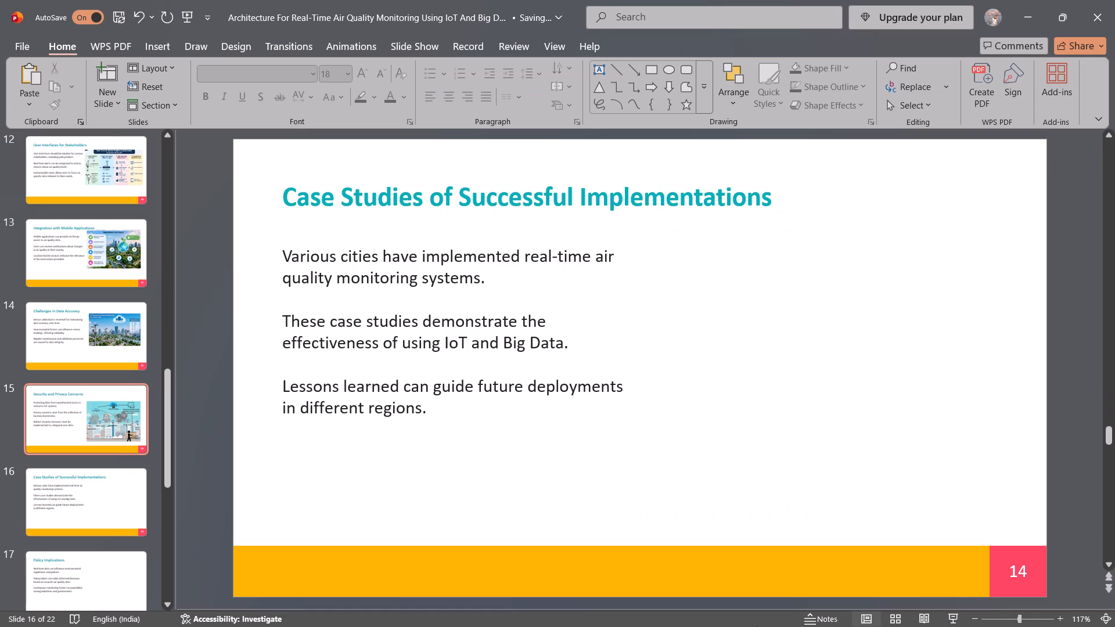
pyautogui.press('super+v')
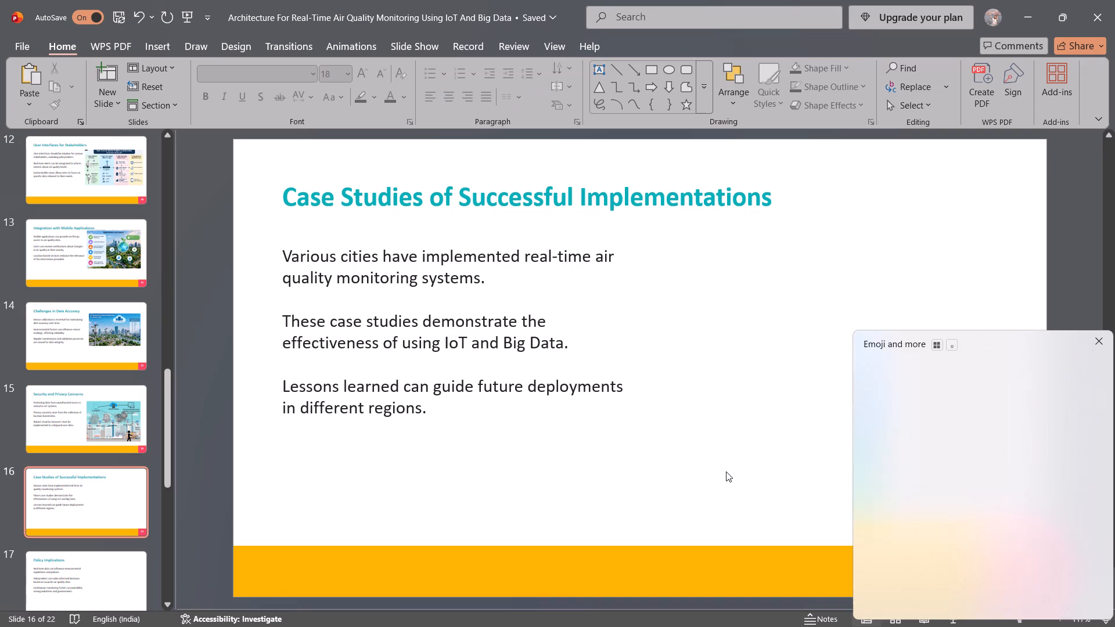
pyautogui.click(929, 526)
pyautogui.hotkey('ctrl', 'v')
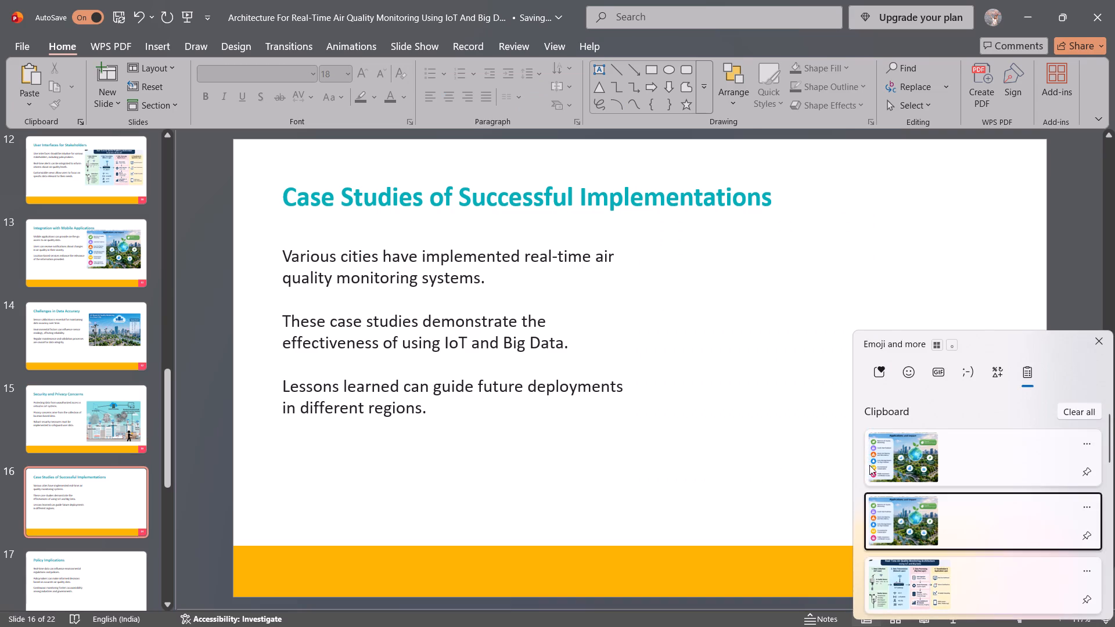
pyautogui.moveTo(405, 204); pyautogui.dragTo(537, 290)
pyautogui.moveTo(675, 359); pyautogui.dragTo(805, 298)
pyautogui.click(744, 511)
# On slide 17, "Policy Implications", paste the "From Sensors to Insights" snip, shrink it to about 7 × 10.2 cm and place it right of the text.
pyautogui.press('Right')
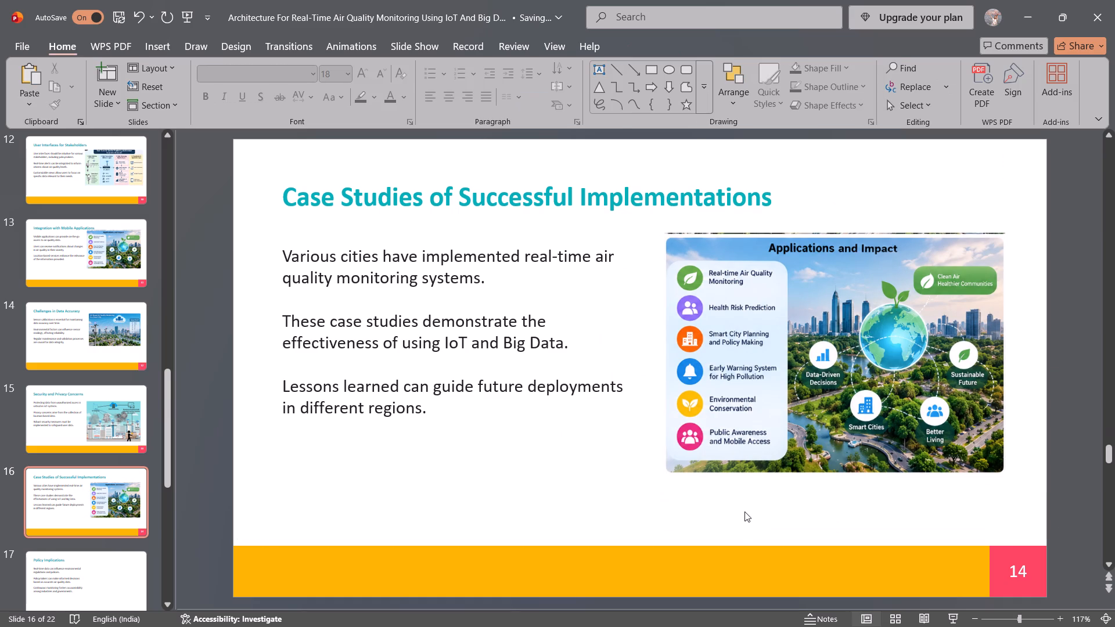
pyautogui.press('super+v')
pyautogui.scroll(-3, 900, 527)
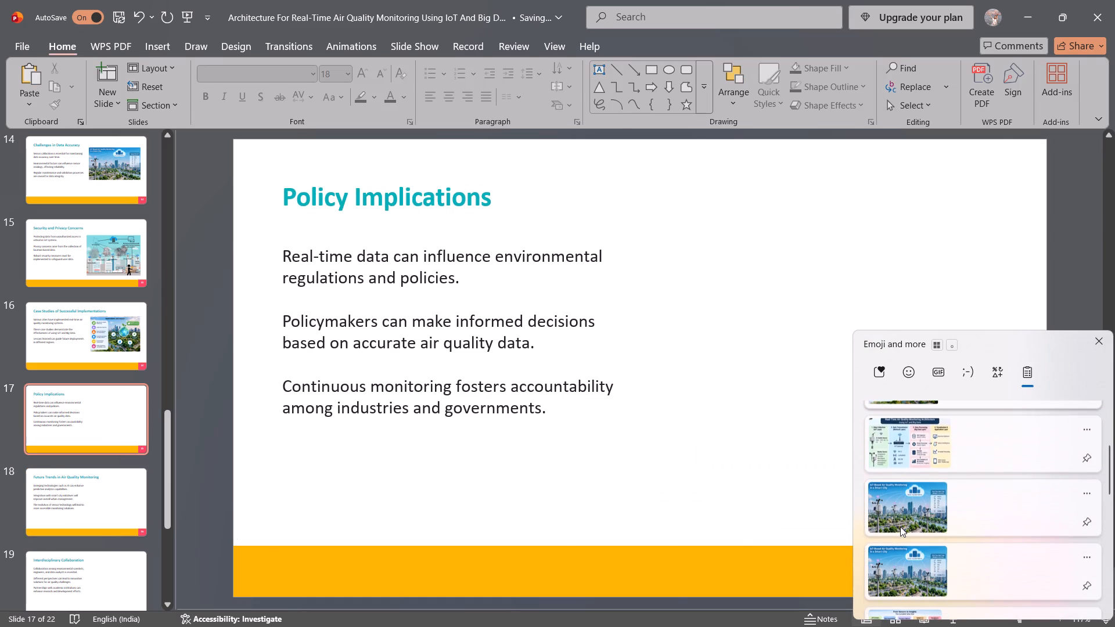
pyautogui.scroll(-4, 900, 527)
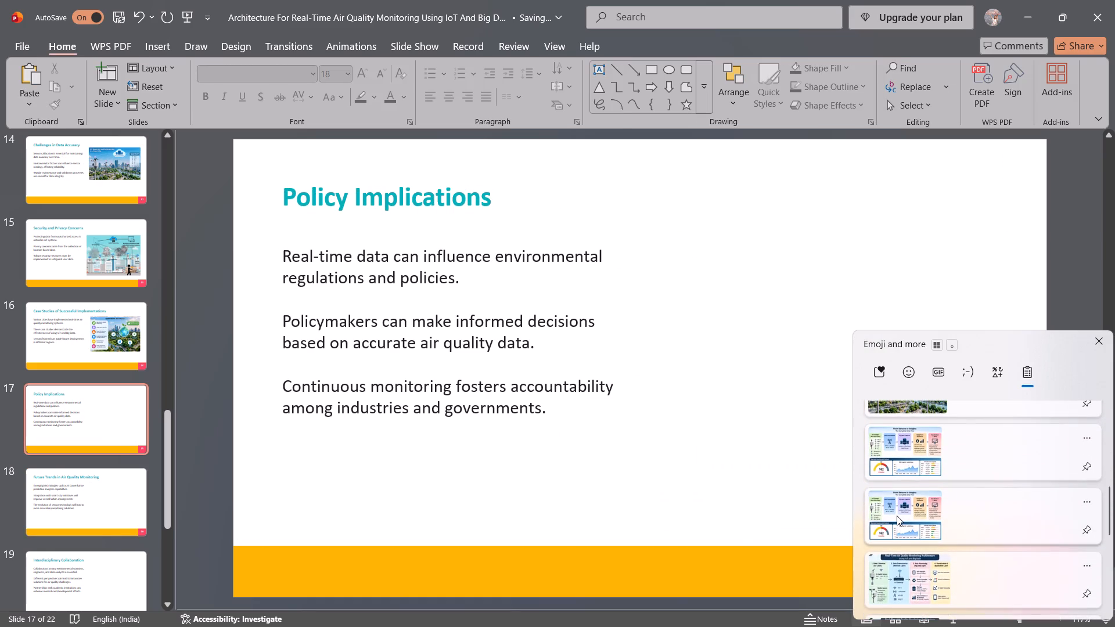
pyautogui.click(897, 516)
pyautogui.hotkey('ctrl', 'v')
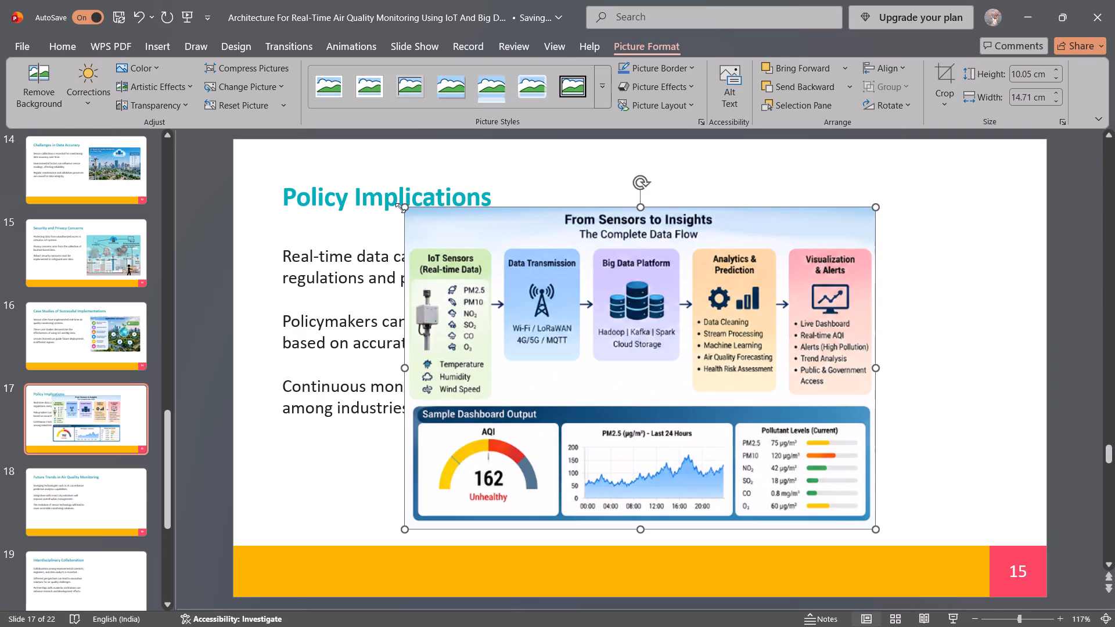
pyautogui.moveTo(406, 205); pyautogui.dragTo(581, 305)
pyautogui.moveTo(749, 405); pyautogui.dragTo(864, 335)
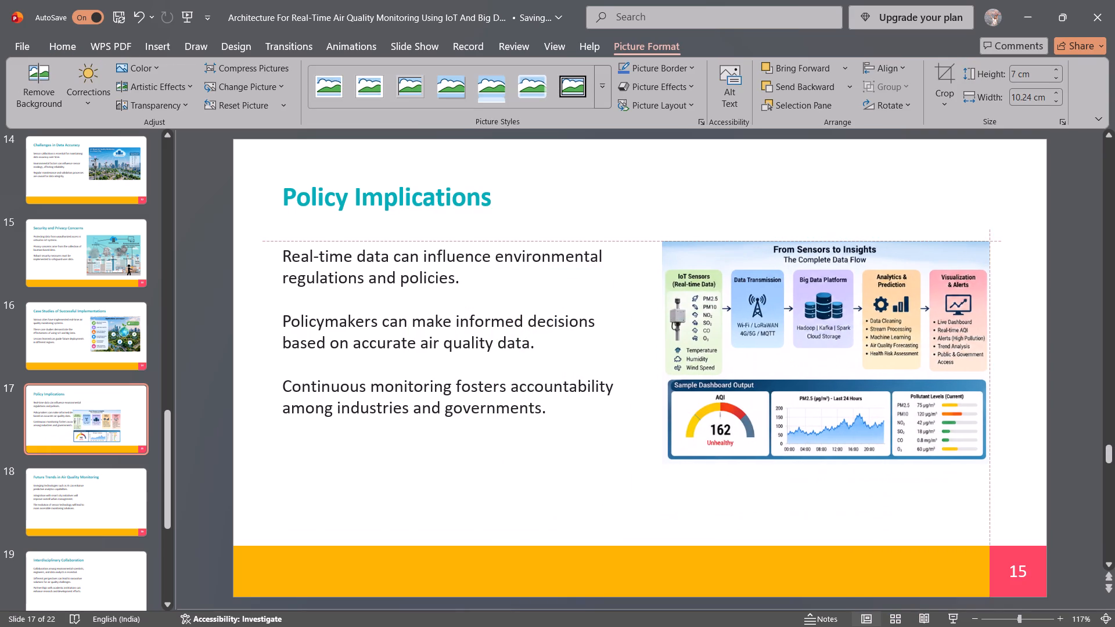
pyautogui.moveTo(864, 335); pyautogui.dragTo(865, 332)
pyautogui.click(771, 517)
# On slide 18, "Future Trends in Air Quality Monitoring", paste the monitoring architecture snip, shrink it to about 7.2 × 11.8 cm and place it right of the text.
pyautogui.press('Right')
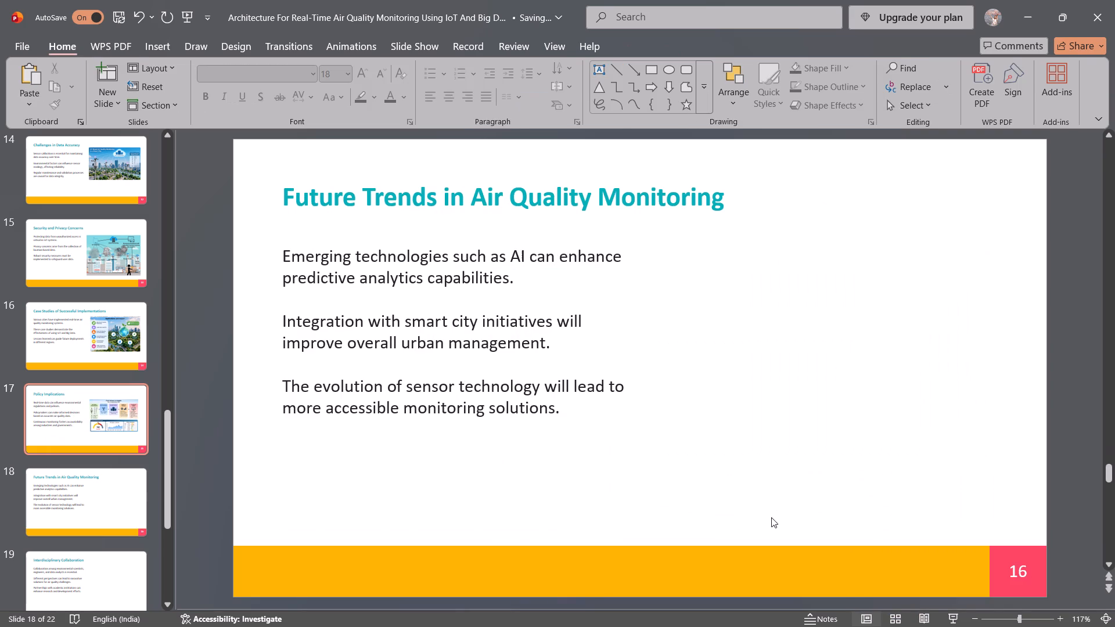
pyautogui.press('super+v')
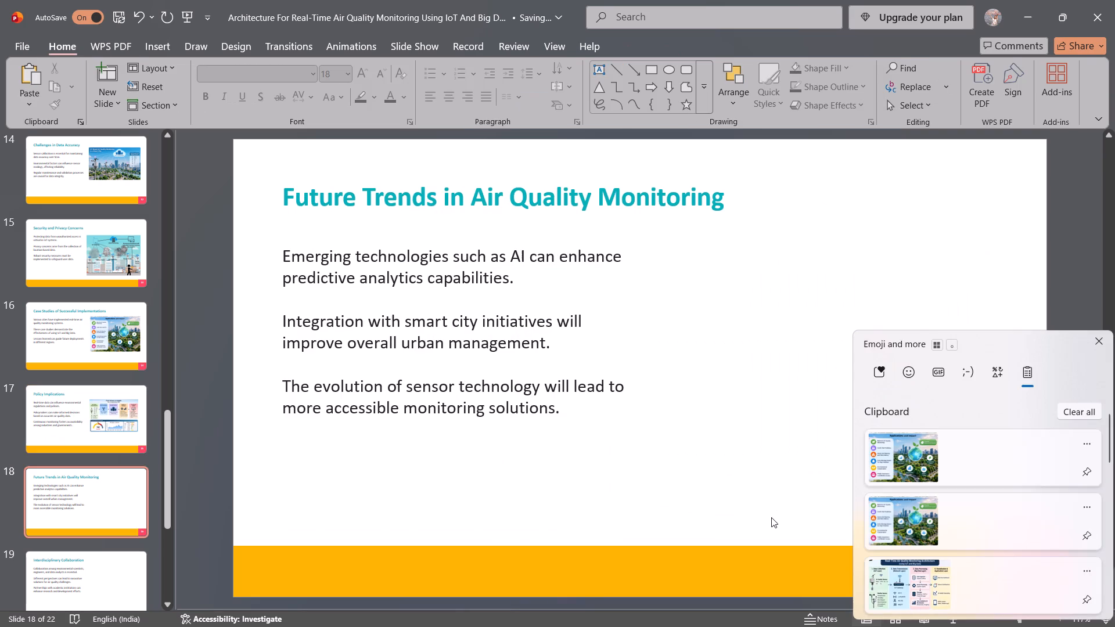
pyautogui.scroll(-5, 952, 500)
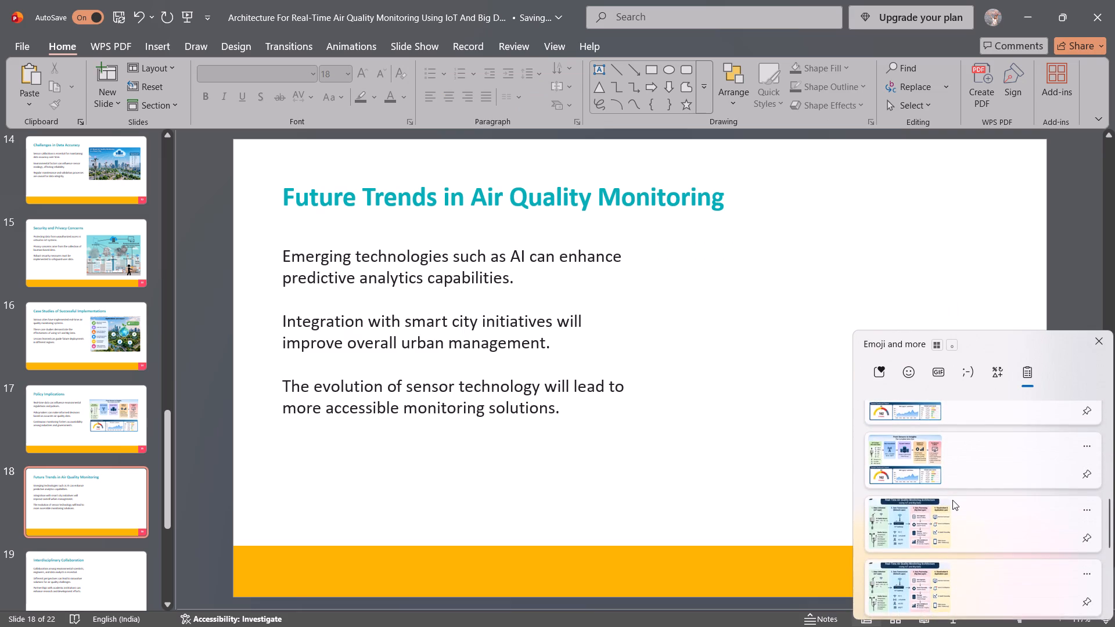
pyautogui.scroll(-1, 952, 500)
pyautogui.click(909, 469)
pyautogui.hotkey('ctrl', 'v')
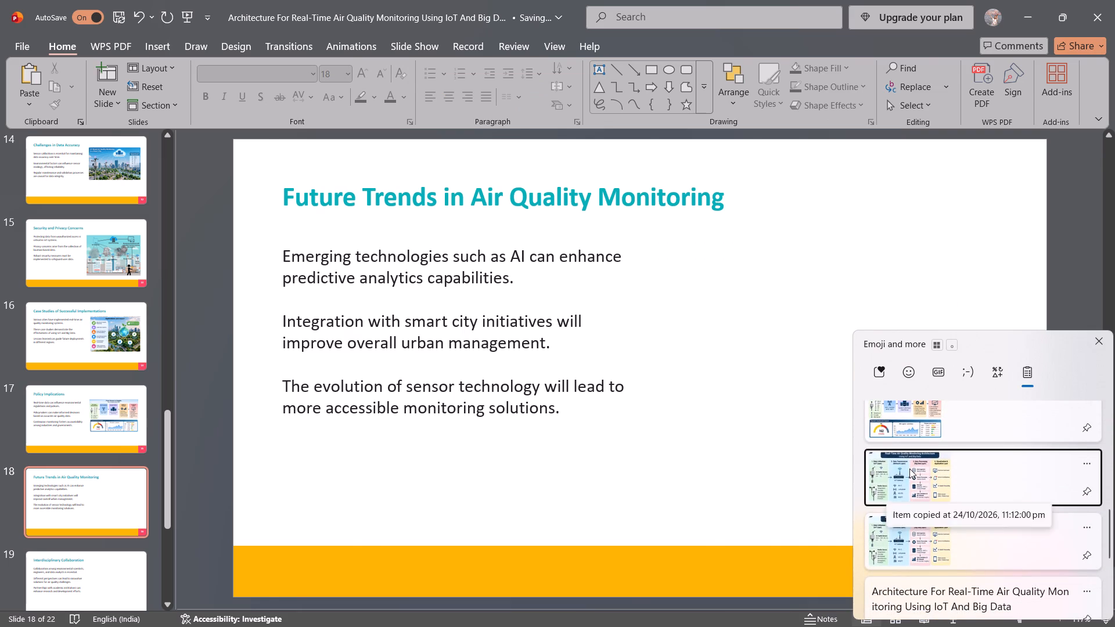
pyautogui.moveTo(264, 141); pyautogui.dragTo(301, 161)
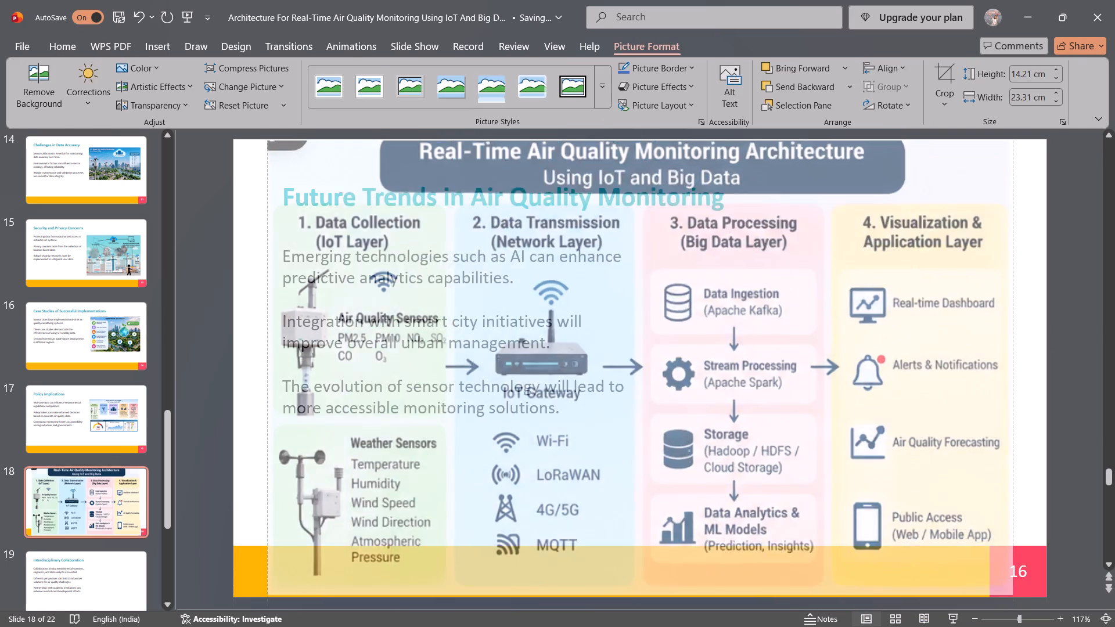
pyautogui.moveTo(301, 161); pyautogui.dragTo(647, 338)
pyautogui.moveTo(821, 416); pyautogui.dragTo(867, 323)
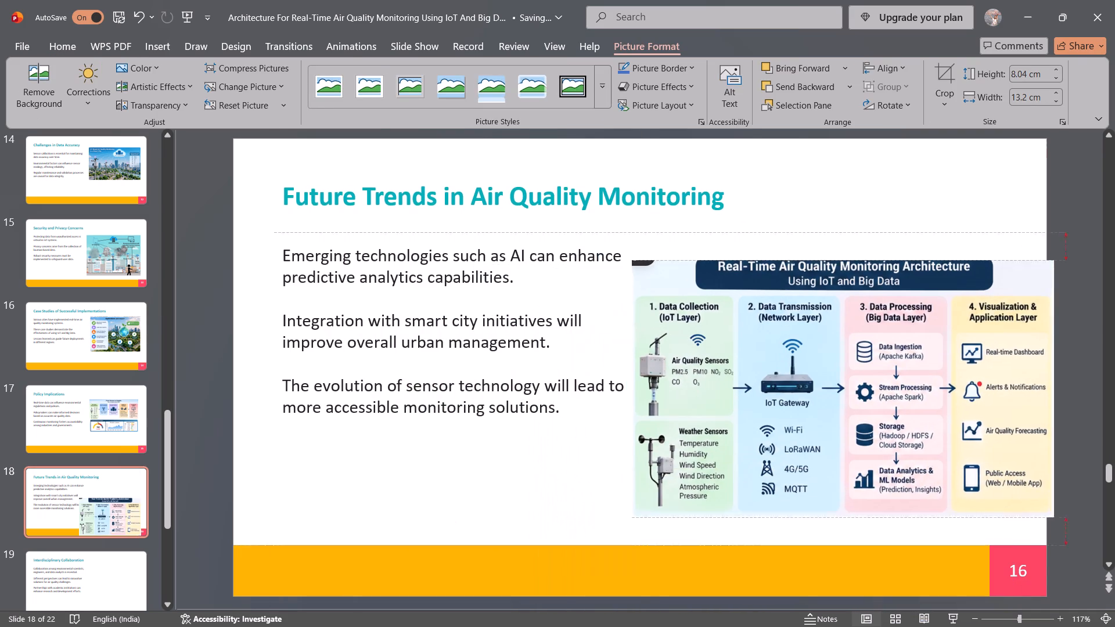
pyautogui.moveTo(867, 323); pyautogui.dragTo(868, 300)
pyautogui.moveTo(1063, 219); pyautogui.dragTo(1058, 222)
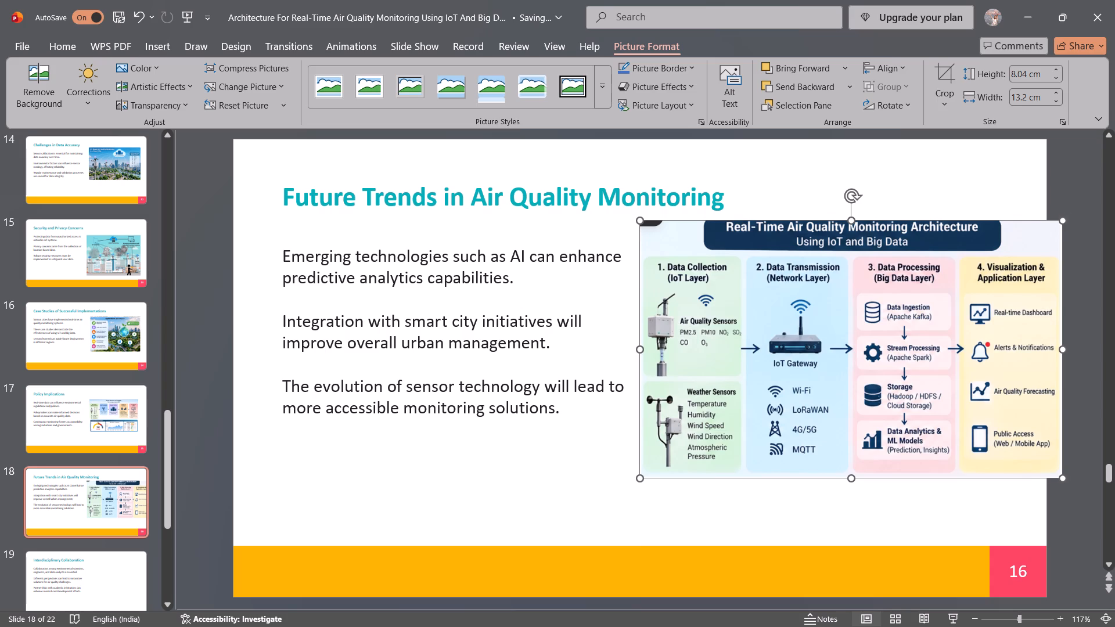
pyautogui.moveTo(1058, 222); pyautogui.dragTo(1006, 248)
pyautogui.click(780, 517)
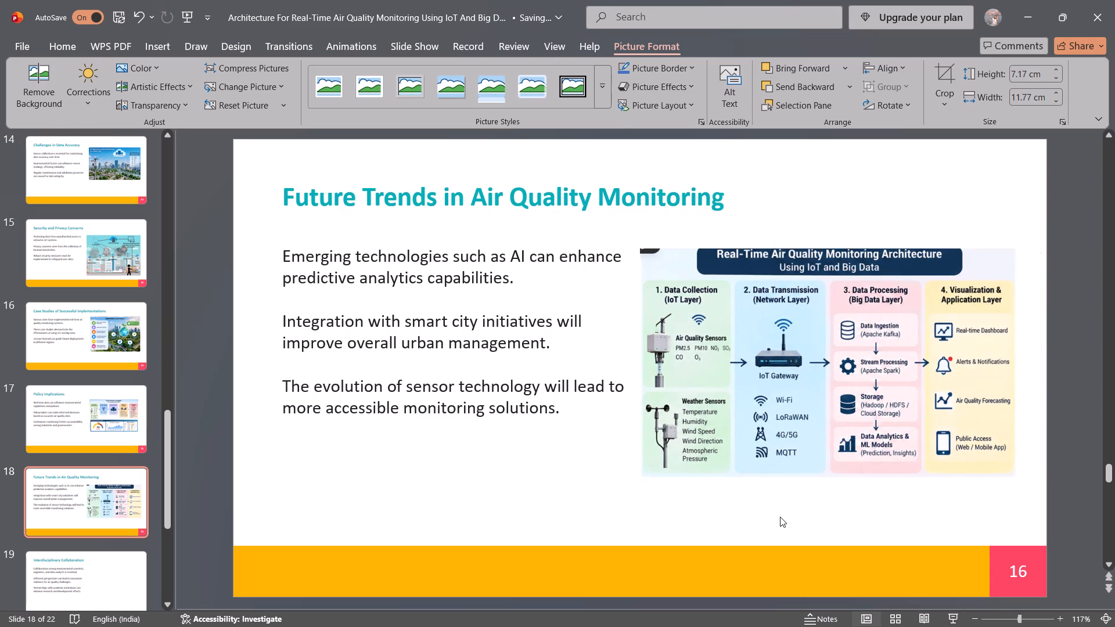
# On slide 19, "Interdisciplinary Collaboration", paste the "Applications and Impact" snip, shrink it to about 7.2 × 10.1 cm and place it right of the text.
pyautogui.press('Right')
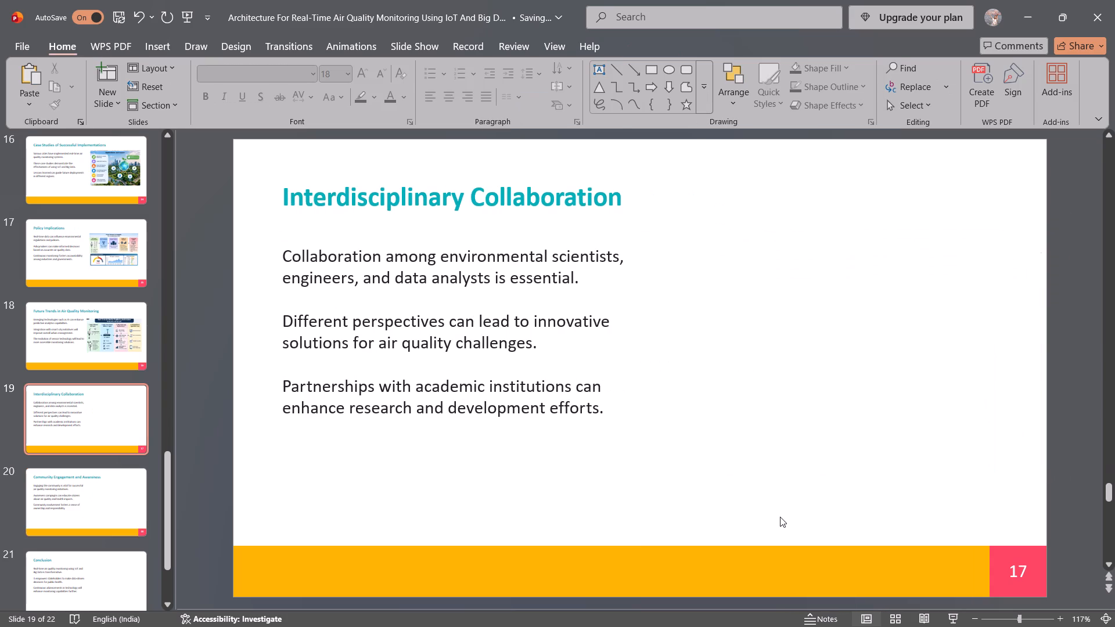
pyautogui.press('super+v')
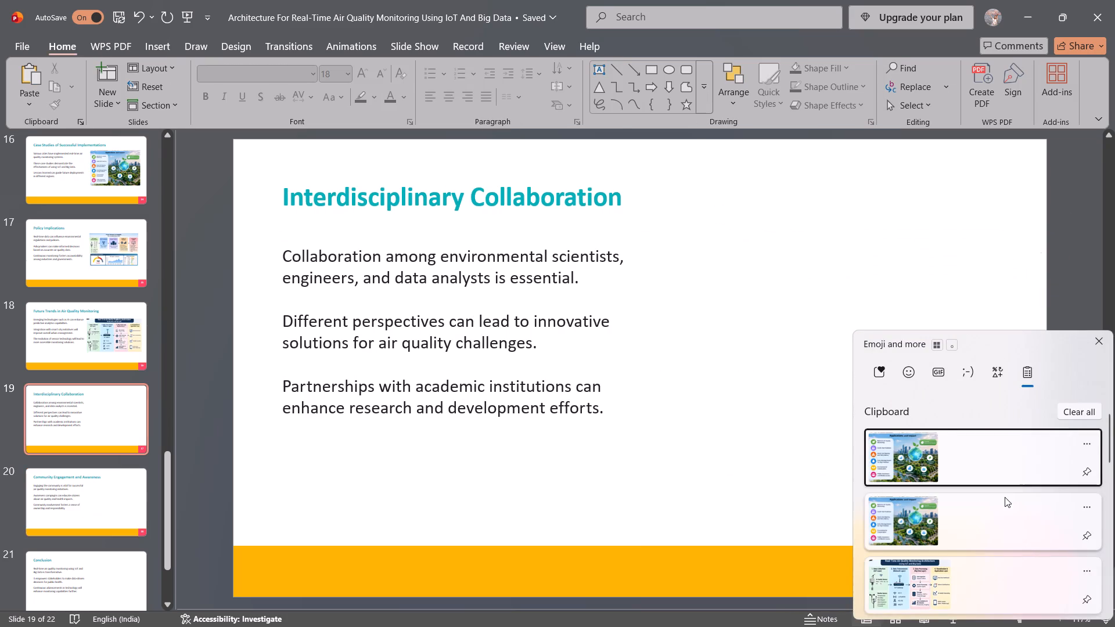
pyautogui.scroll(-2, 1005, 497)
pyautogui.click(891, 459)
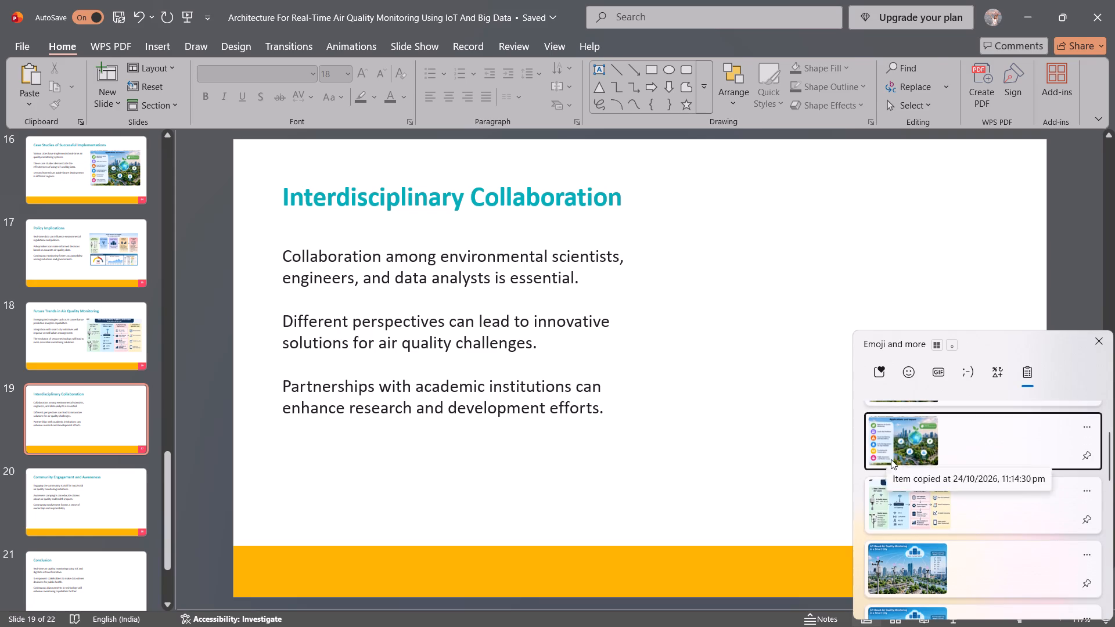
pyautogui.hotkey('ctrl', 'v')
pyautogui.moveTo(409, 204); pyautogui.dragTo(454, 228)
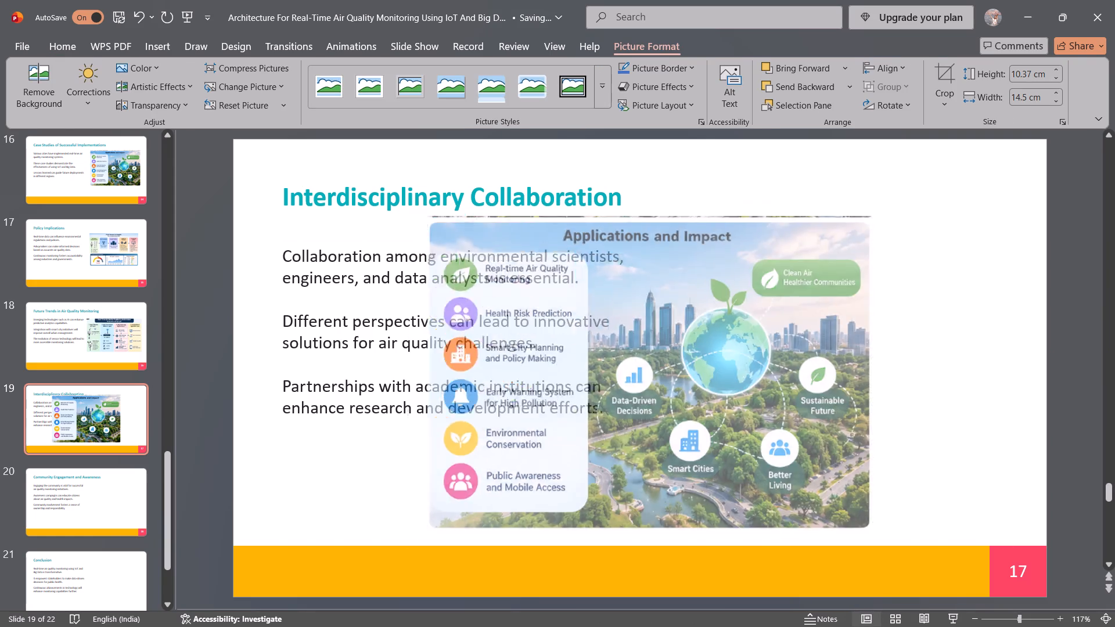
pyautogui.moveTo(454, 228); pyautogui.dragTo(584, 303)
pyautogui.moveTo(696, 366); pyautogui.dragTo(810, 284)
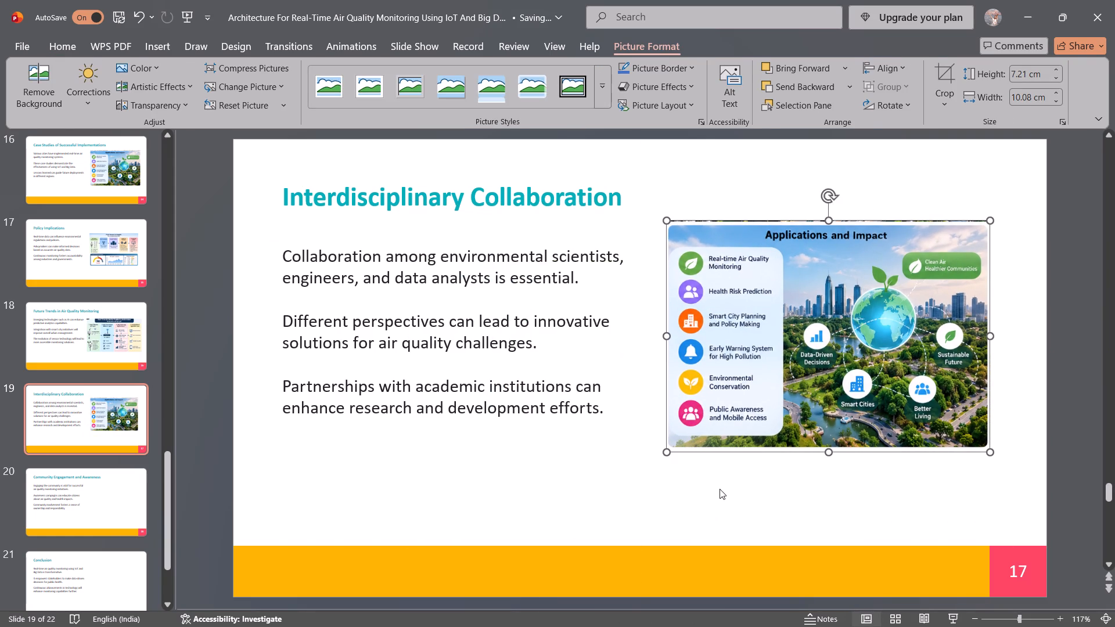
pyautogui.click(713, 492)
# Copy the sensor network picture from slide 4, "Importance of Air Quality", and paste it onto slide 20, "Community Engagement and Awareness".
pyautogui.press('Right')
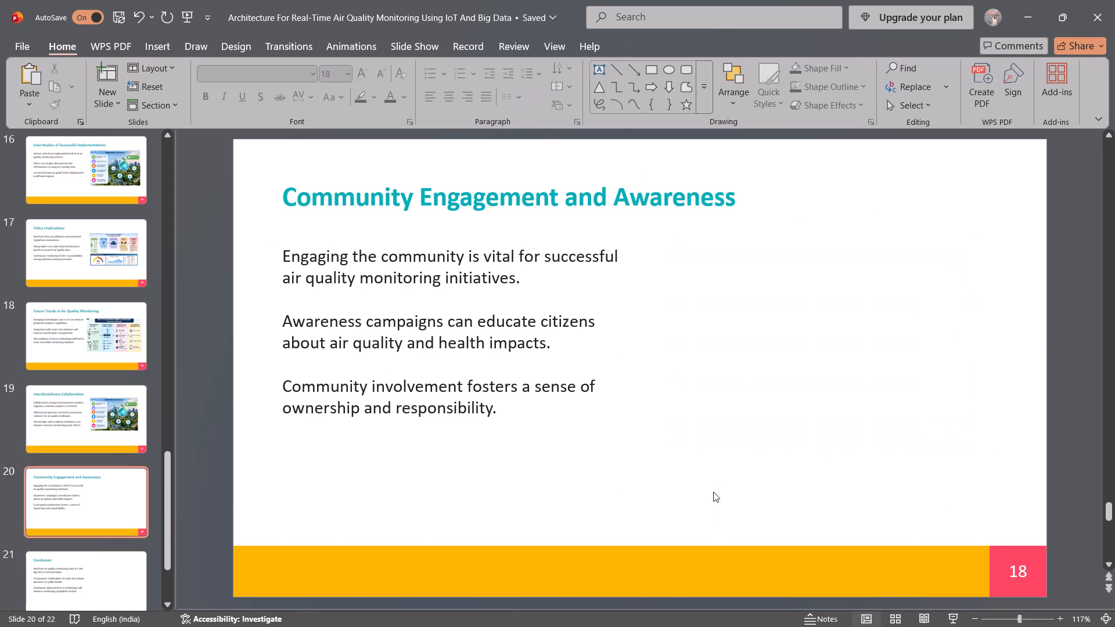
pyautogui.scroll(3, 59, 300)
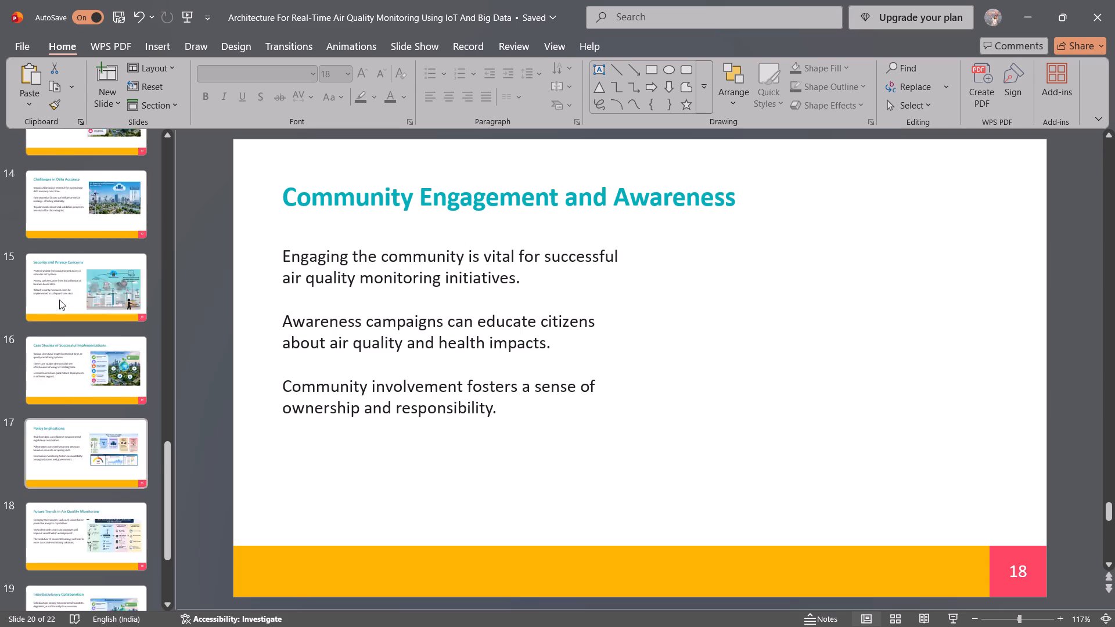
pyautogui.scroll(5, 59, 300)
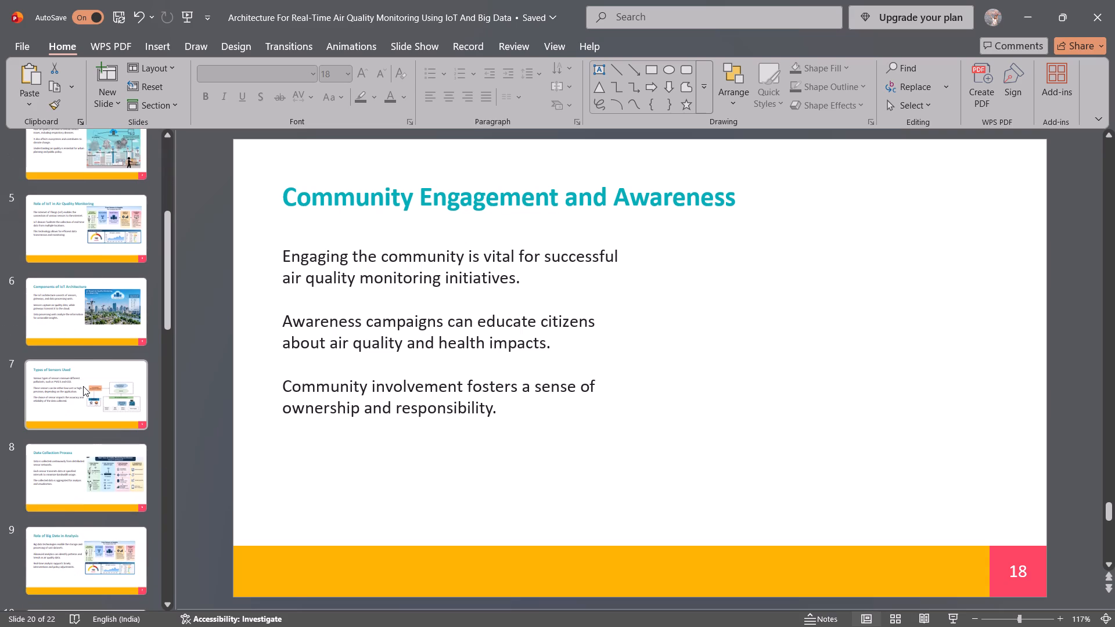
pyautogui.click(120, 236)
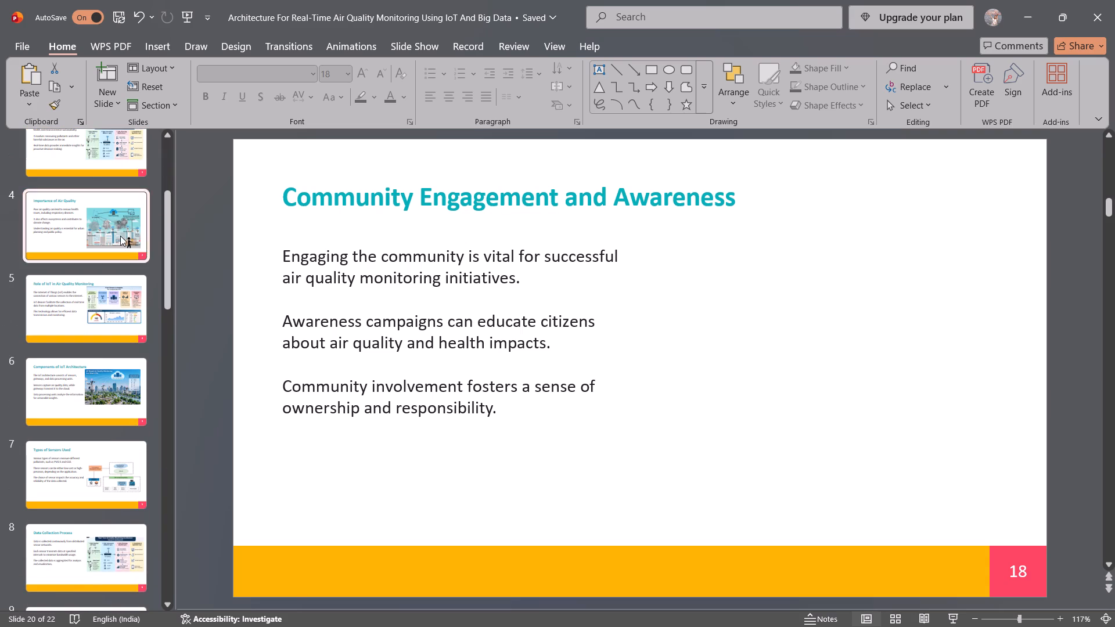
pyautogui.click(817, 300)
pyautogui.hotkey('ctrl', 'c')
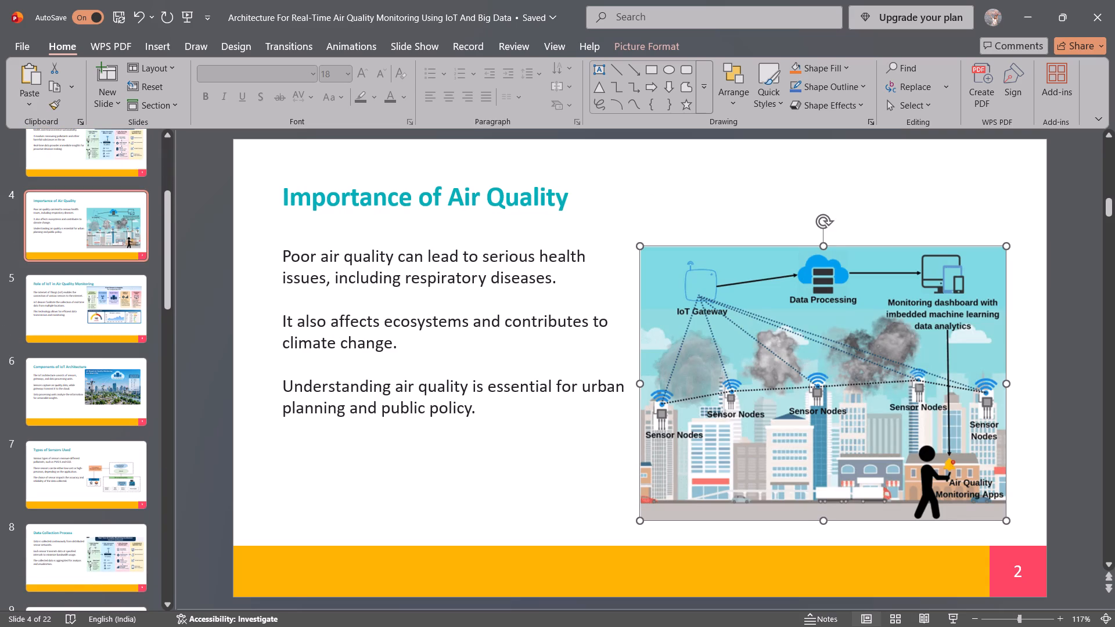
pyautogui.scroll(-7, 88, 474)
pyautogui.click(110, 363)
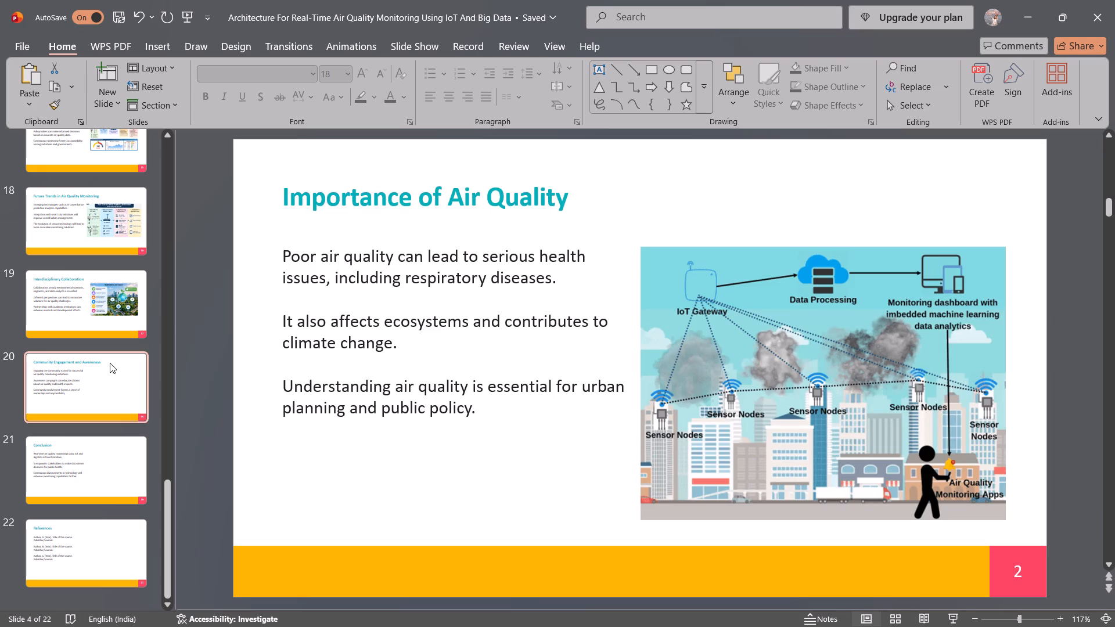
pyautogui.hotkey('ctrl', 'v')
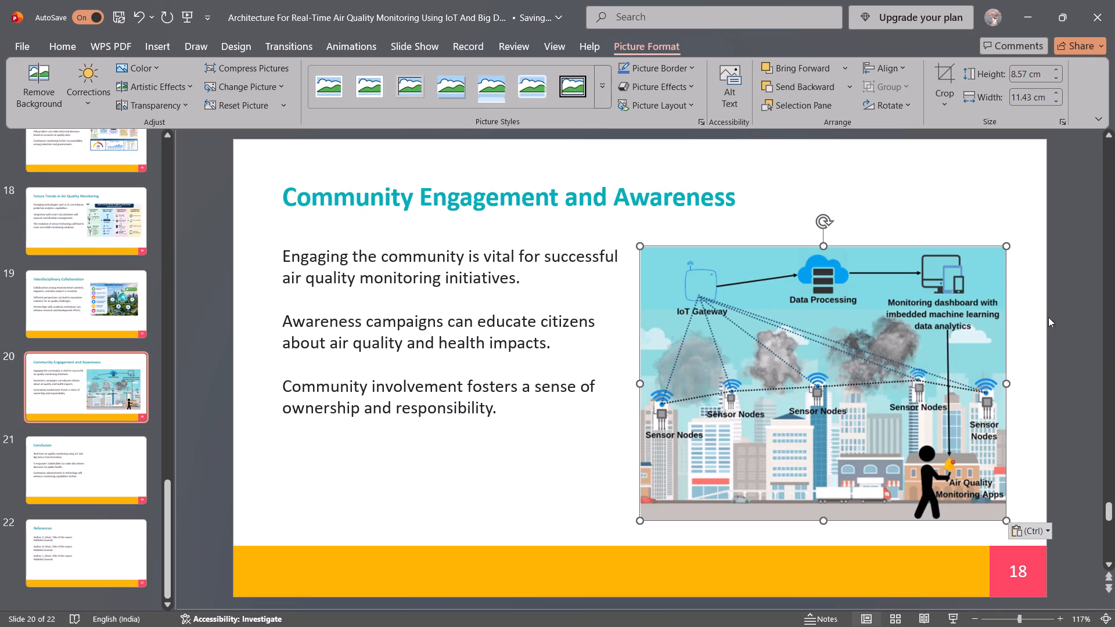
# On slide 21, "Conclusion", paste the smart city snip, shrink it to about 7 × 10.9 cm and place it right of the text.
pyautogui.click(146, 467)
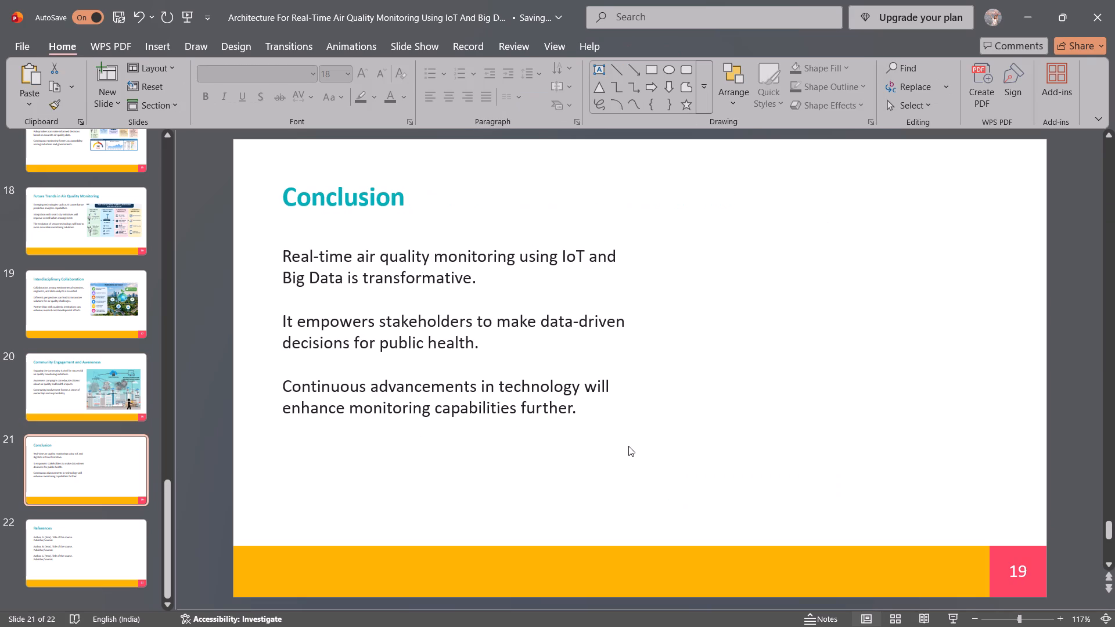
pyautogui.press('super+v')
pyautogui.scroll(-1, 932, 542)
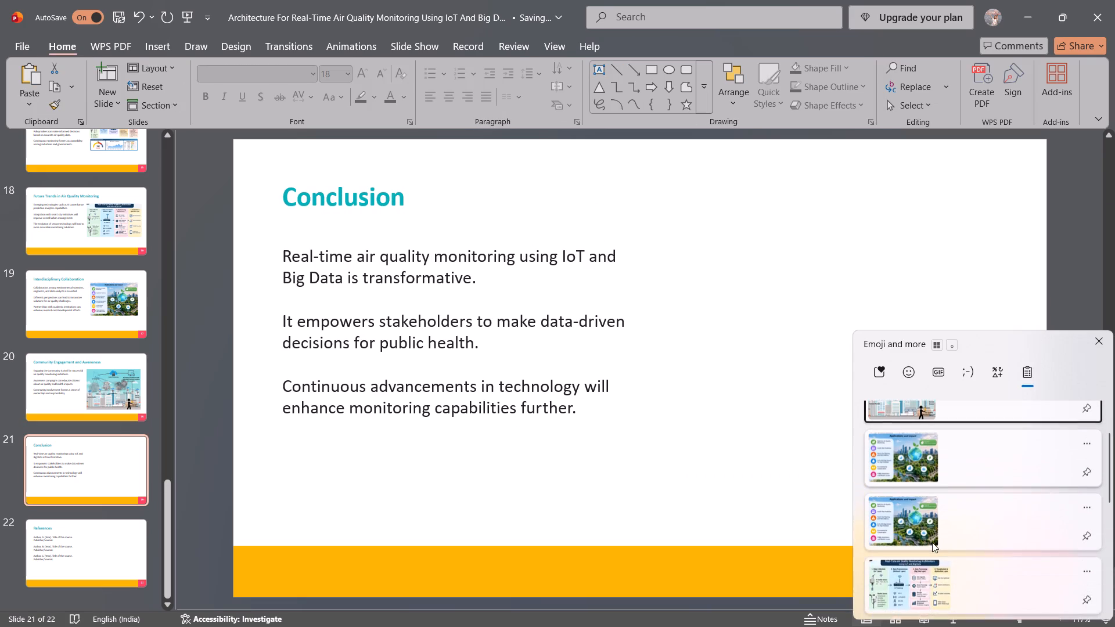
pyautogui.scroll(-2, 932, 542)
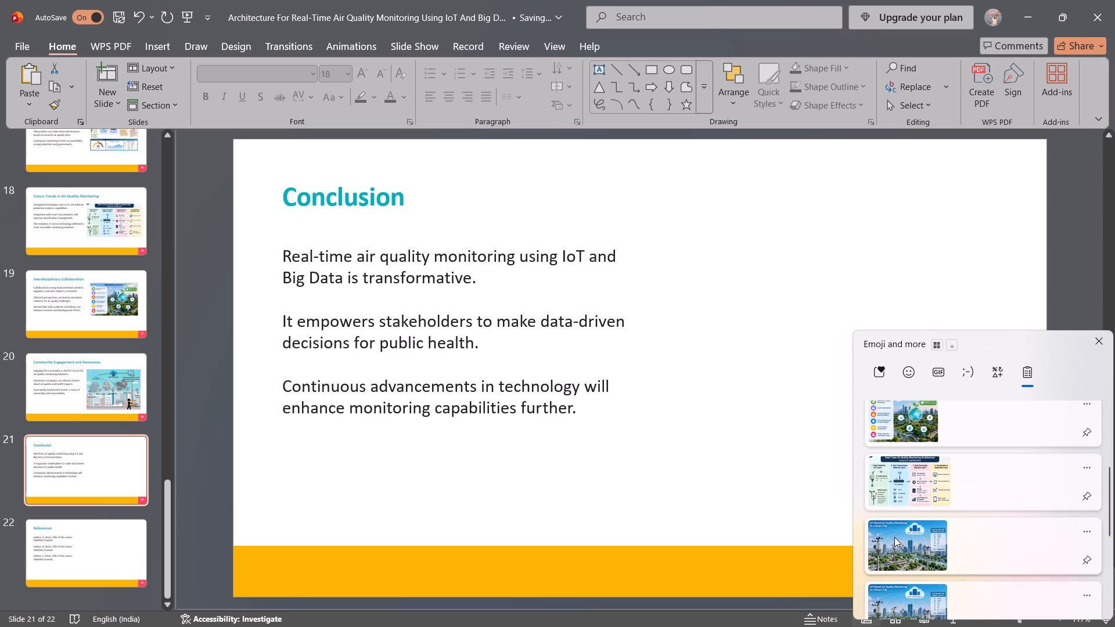
pyautogui.click(894, 537)
pyautogui.hotkey('ctrl', 'v')
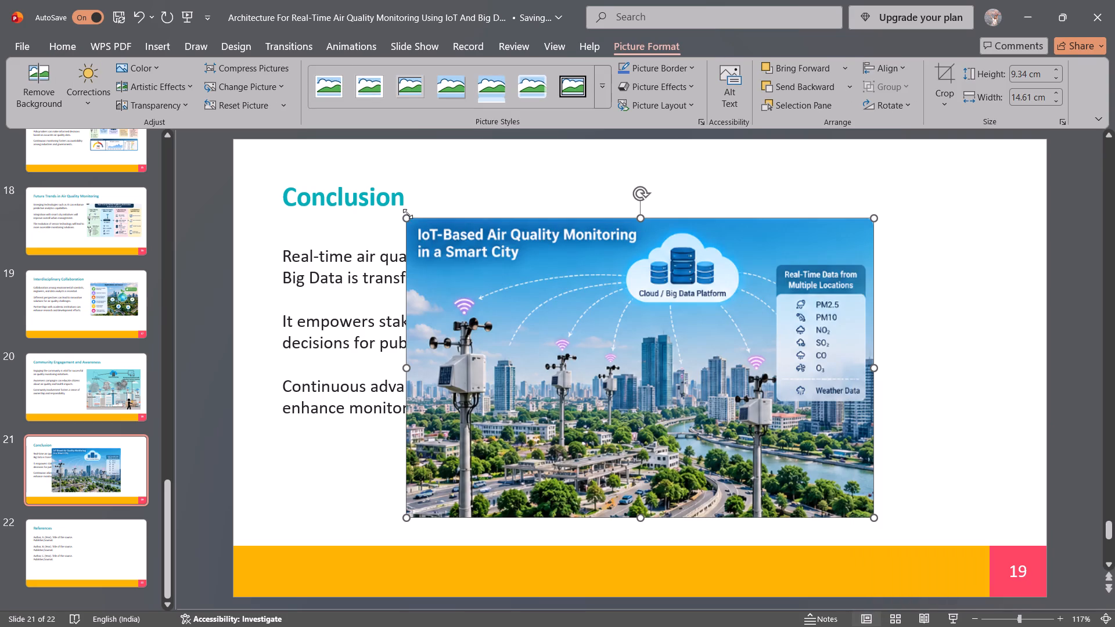
pyautogui.moveTo(408, 214); pyautogui.dragTo(562, 296)
pyautogui.moveTo(753, 376); pyautogui.dragTo(883, 306)
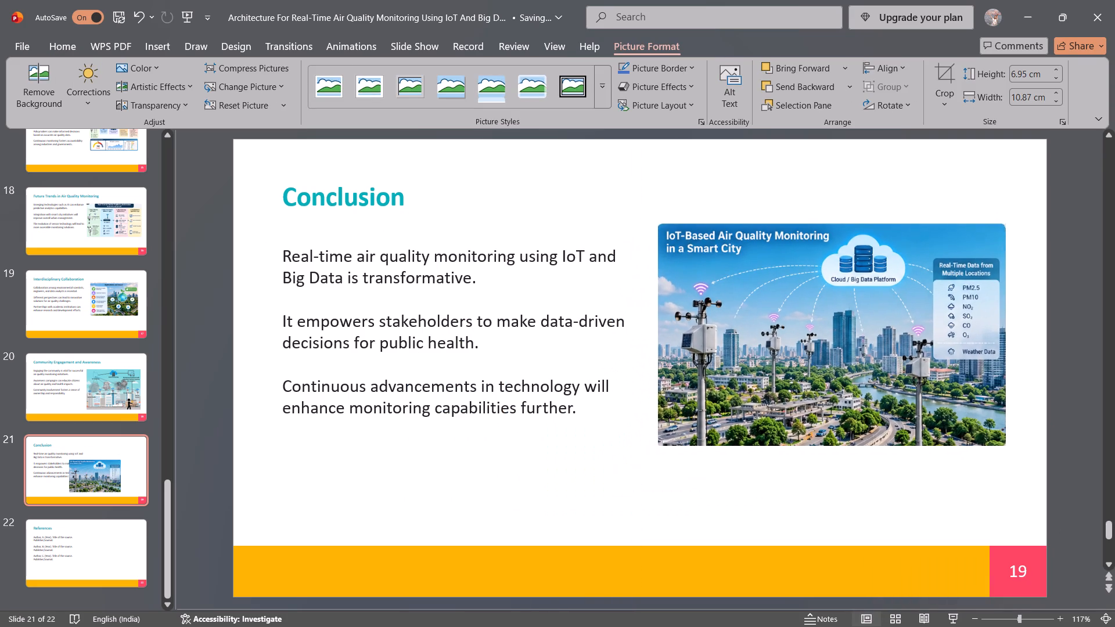
pyautogui.moveTo(883, 306); pyautogui.dragTo(884, 309)
pyautogui.click(754, 495)
# Return to slide 1 and open the slide show recording view there.
pyautogui.press('Right')
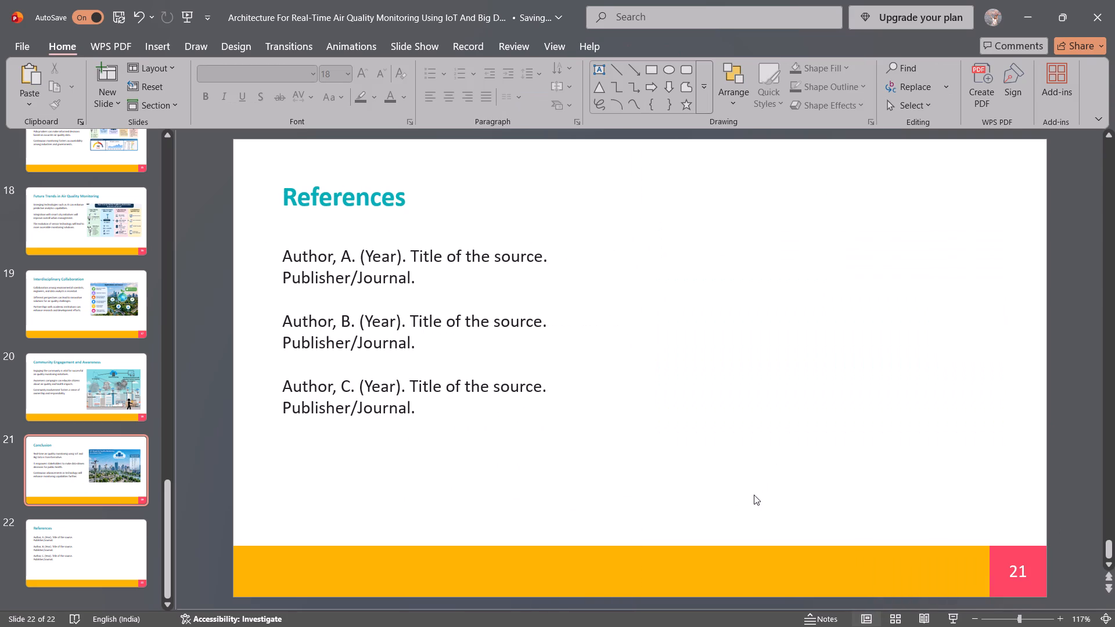
pyautogui.scroll(8, 96, 373)
pyautogui.scroll(16, 96, 373)
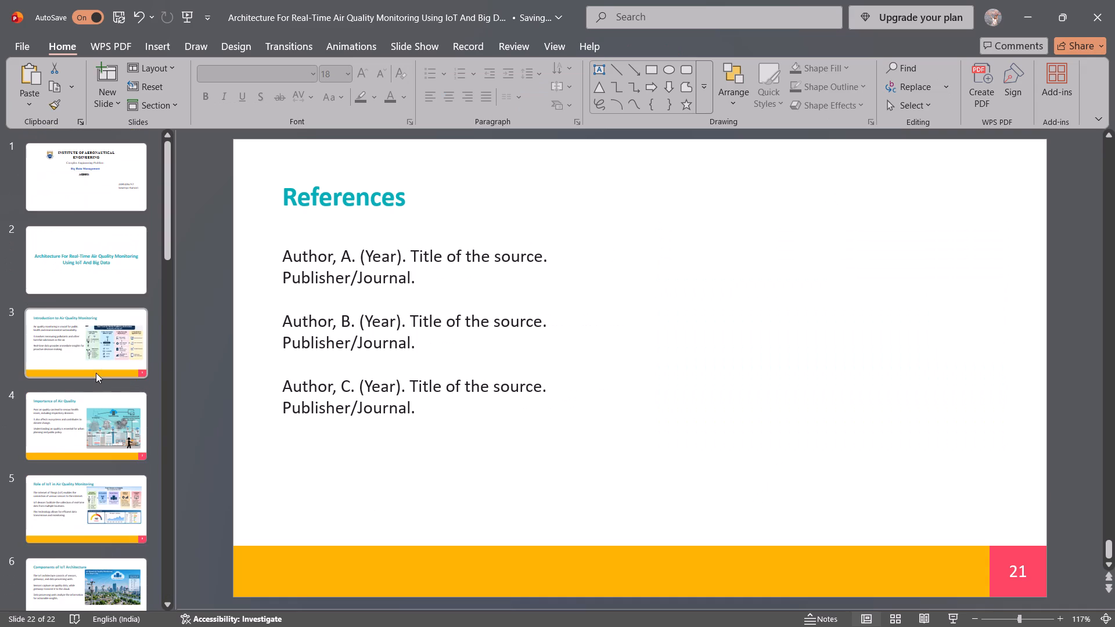
pyautogui.scroll(1, 96, 373)
pyautogui.scroll(11, 82, 251)
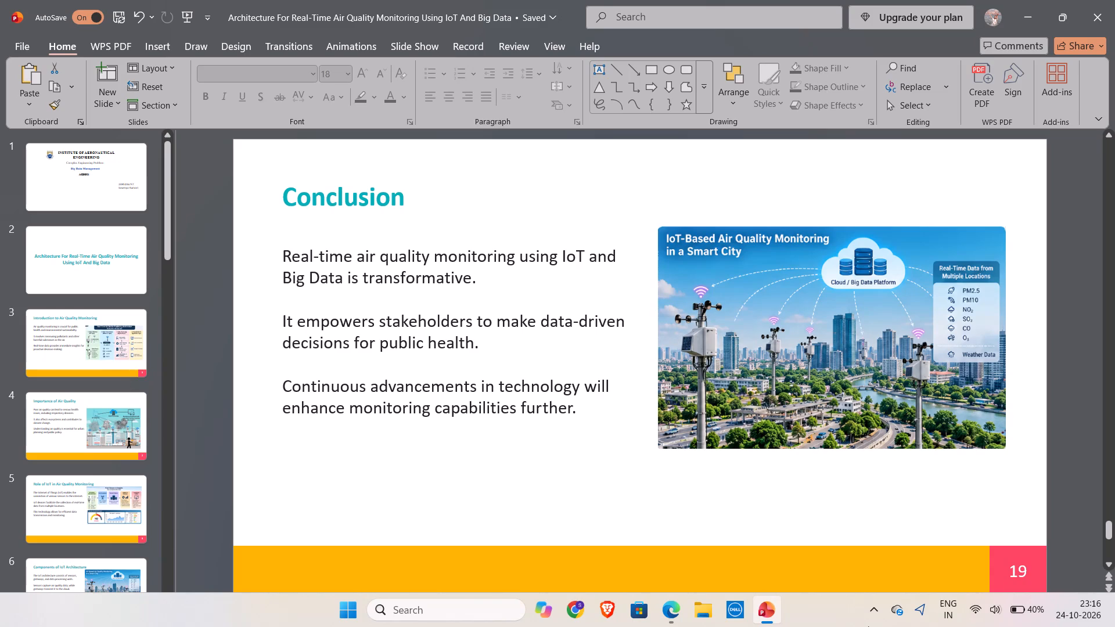
pyautogui.click(92, 189)
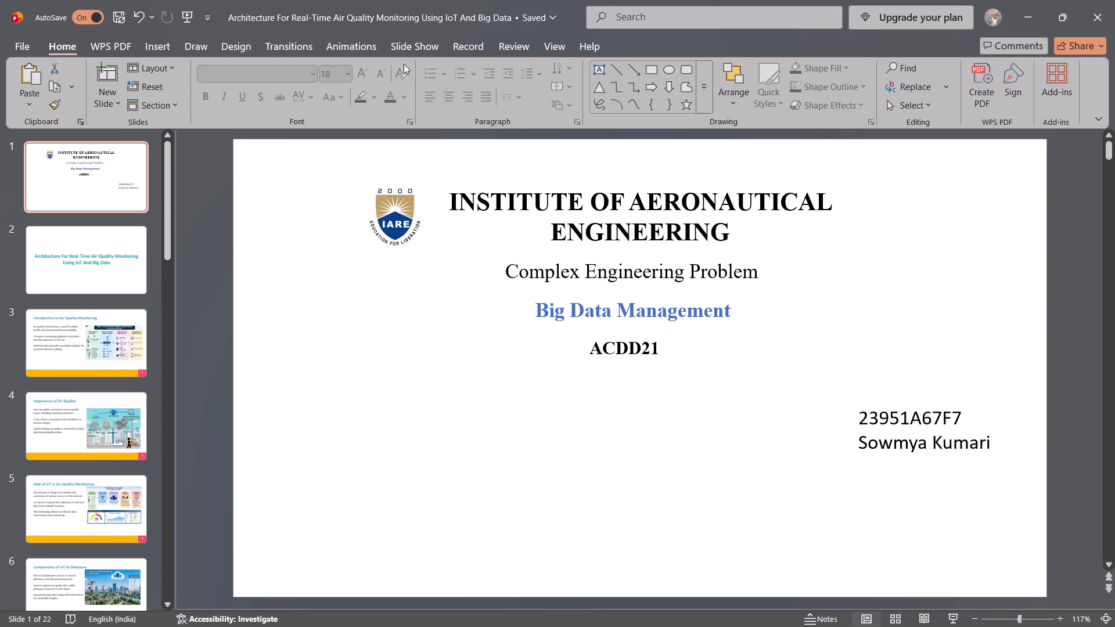
pyautogui.click(463, 51)
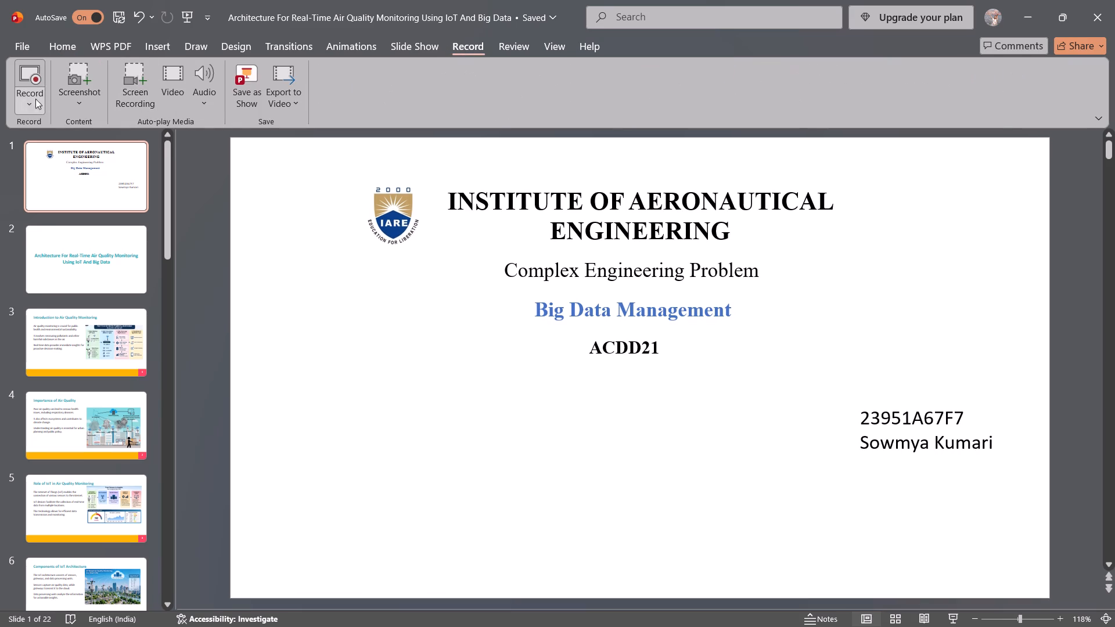
pyautogui.click(25, 92)
pyautogui.click(75, 143)
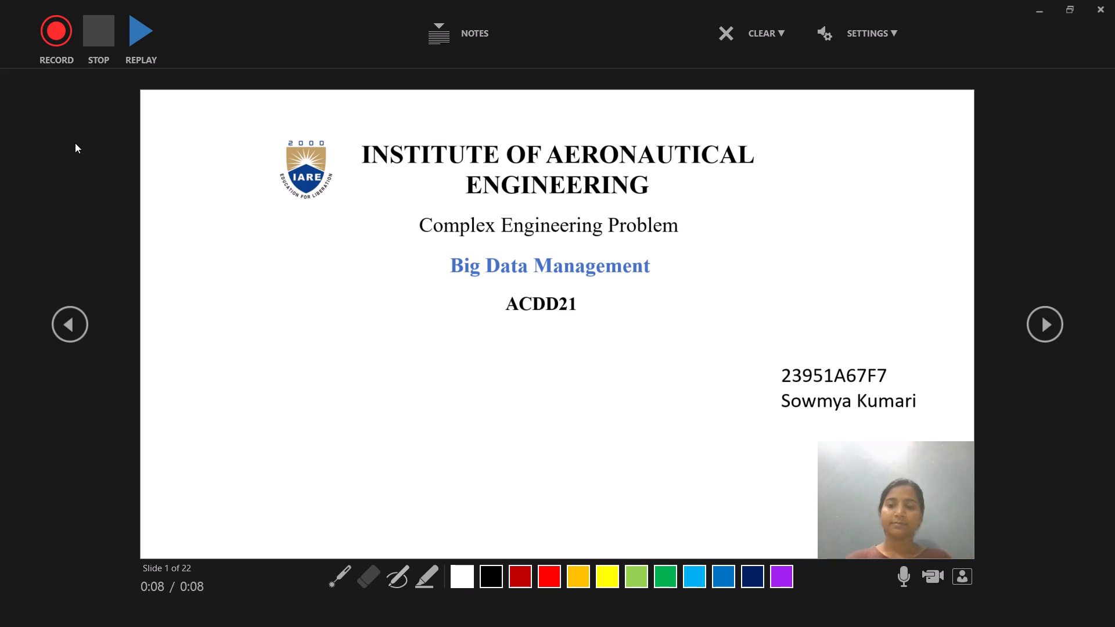
# Start recording the presentation and advance from the cover slide through the title slide to slide 3, "Introduction to Air Quality Monitoring".
pyautogui.click(57, 33)
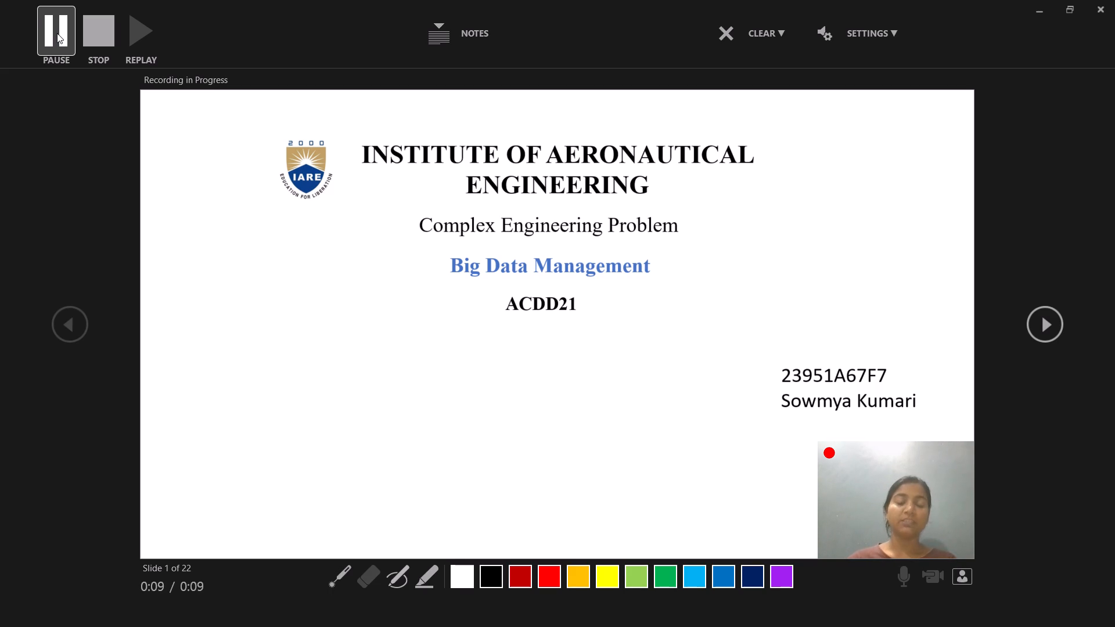
pyautogui.press('Right')
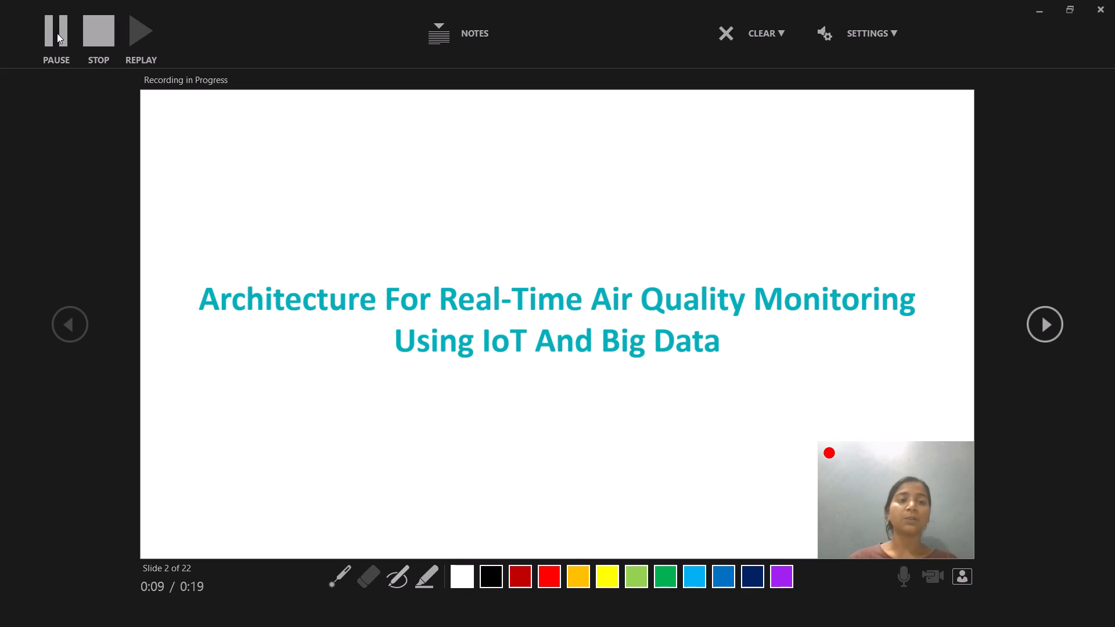
pyautogui.press('Right')
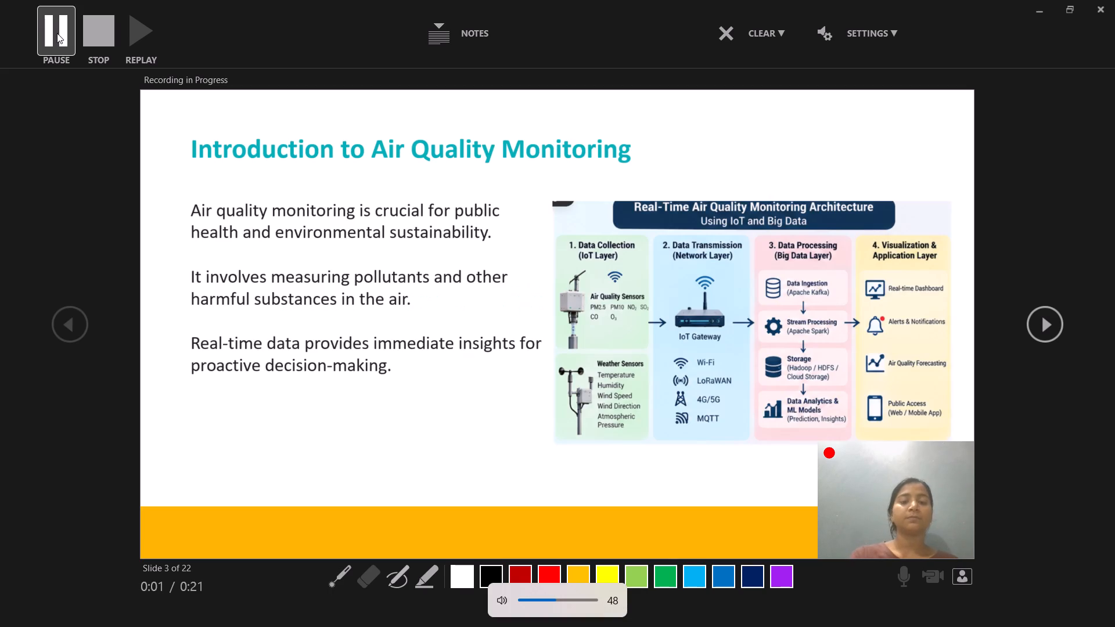
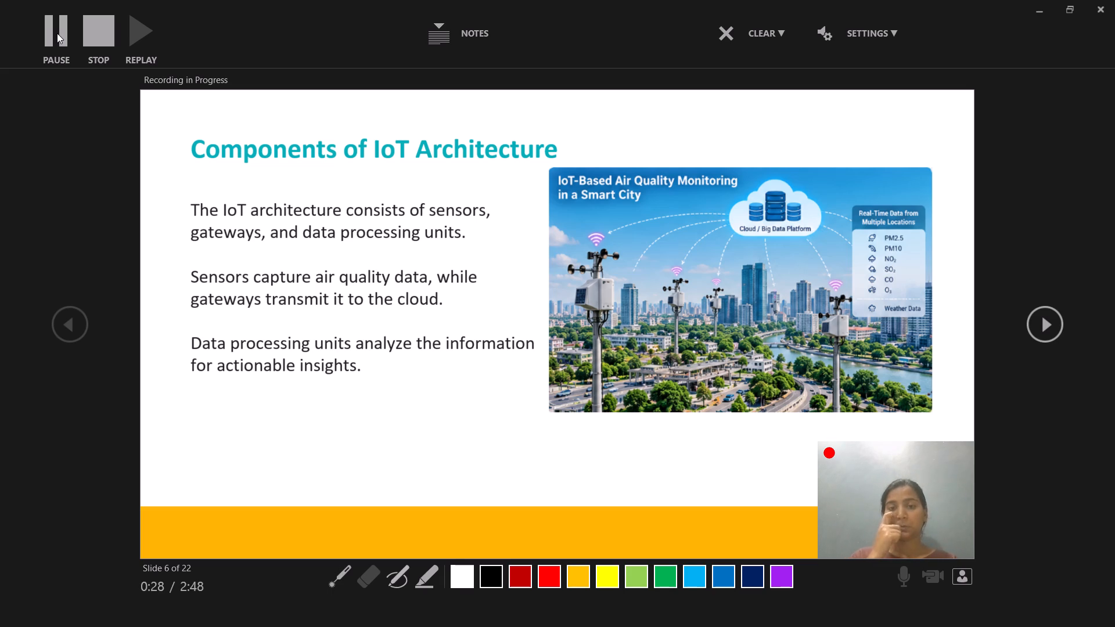
# Continue the recording by advancing from slide 6, "Components of IoT Architecture", to slide 7, "Types of Sensors Used".
pyautogui.press('Right')
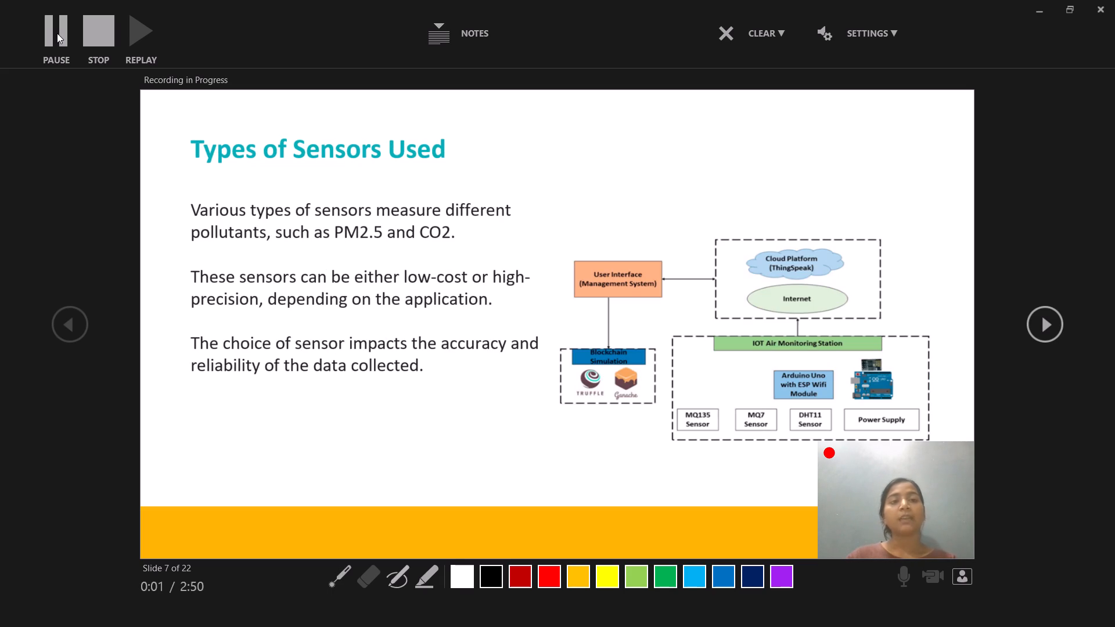
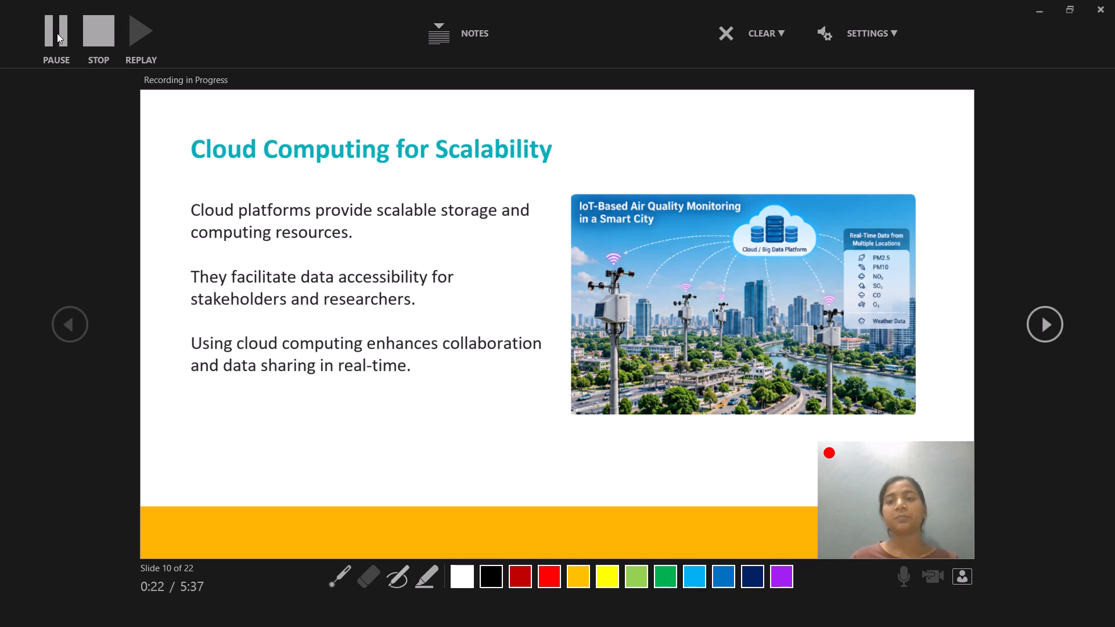
# Continue the recording by advancing from slide 10, "Cloud Computing for Scalability", to slide 11, "Data Visualization Techniques".
pyautogui.press('Right')
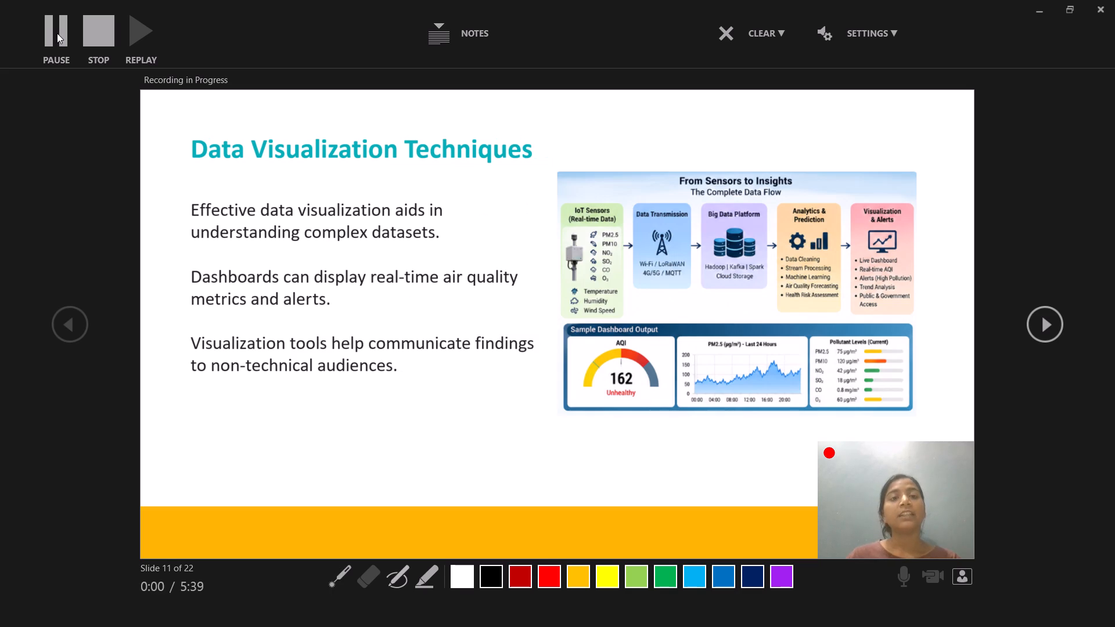
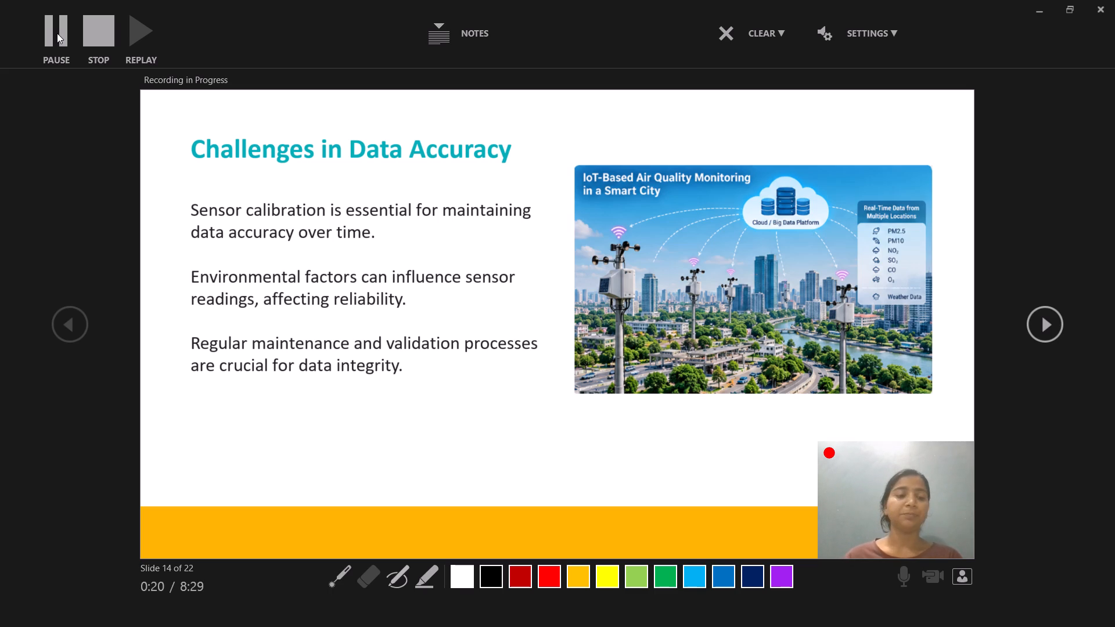
# Continue the narrated recording from slide 14, "Challenges in Data Accuracy", through each slide to slide 22, "References".
pyautogui.press('Right')
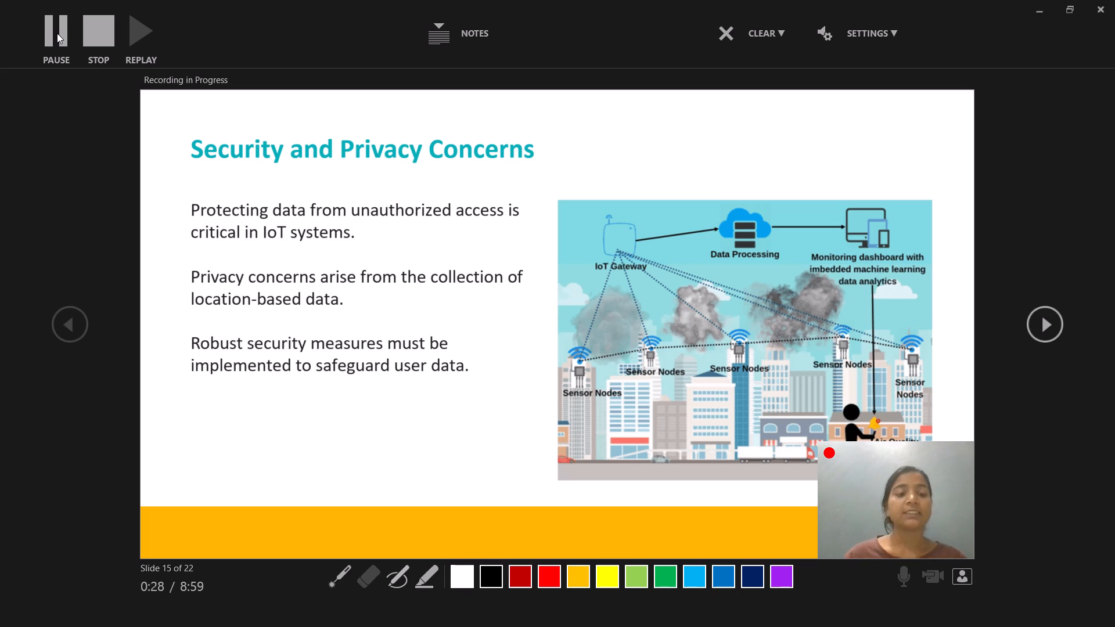
pyautogui.press('Right')
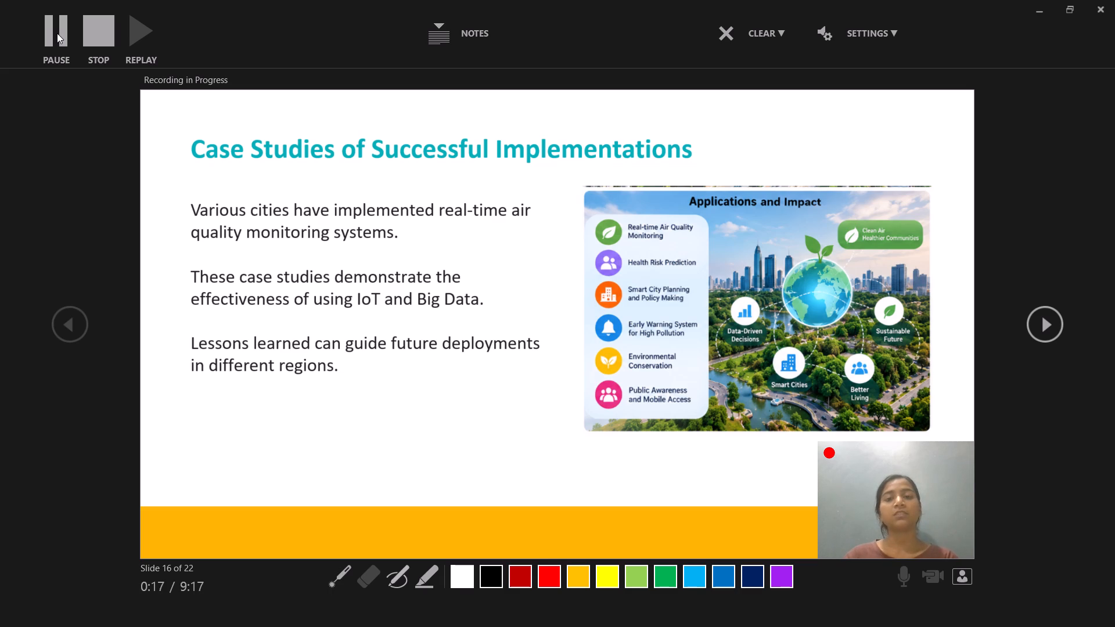
pyautogui.press('Right')
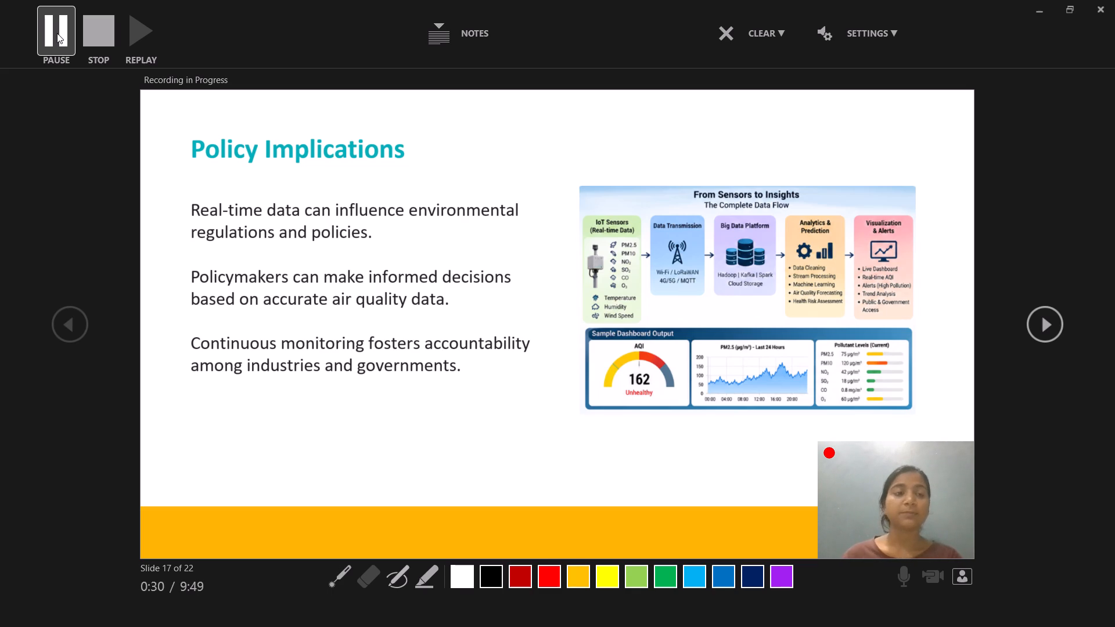
pyautogui.press('Right')
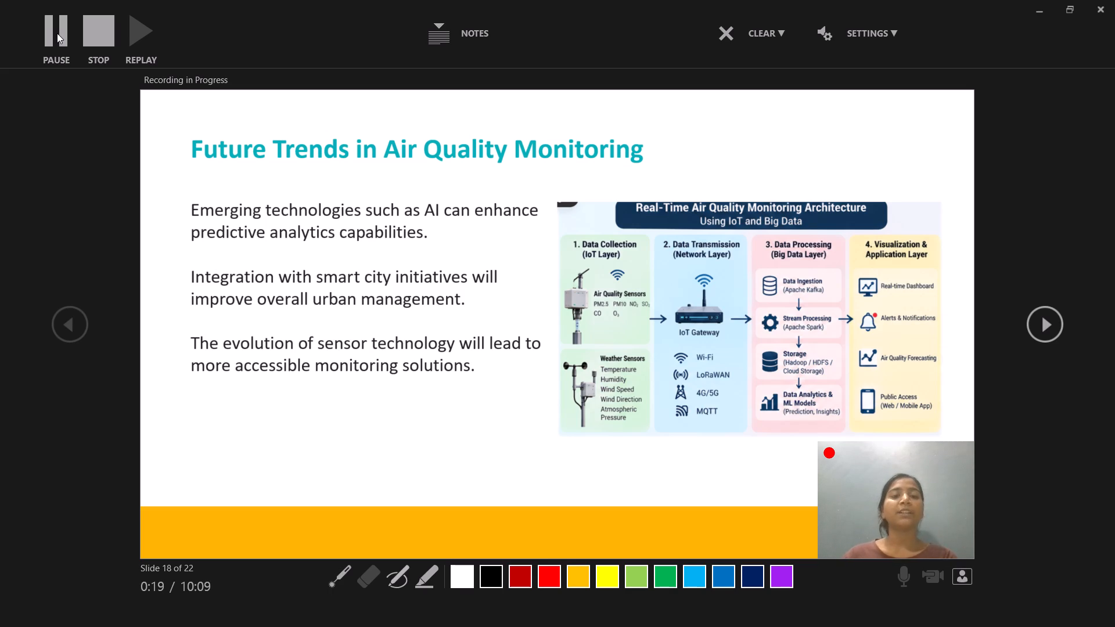
pyautogui.press('Right')
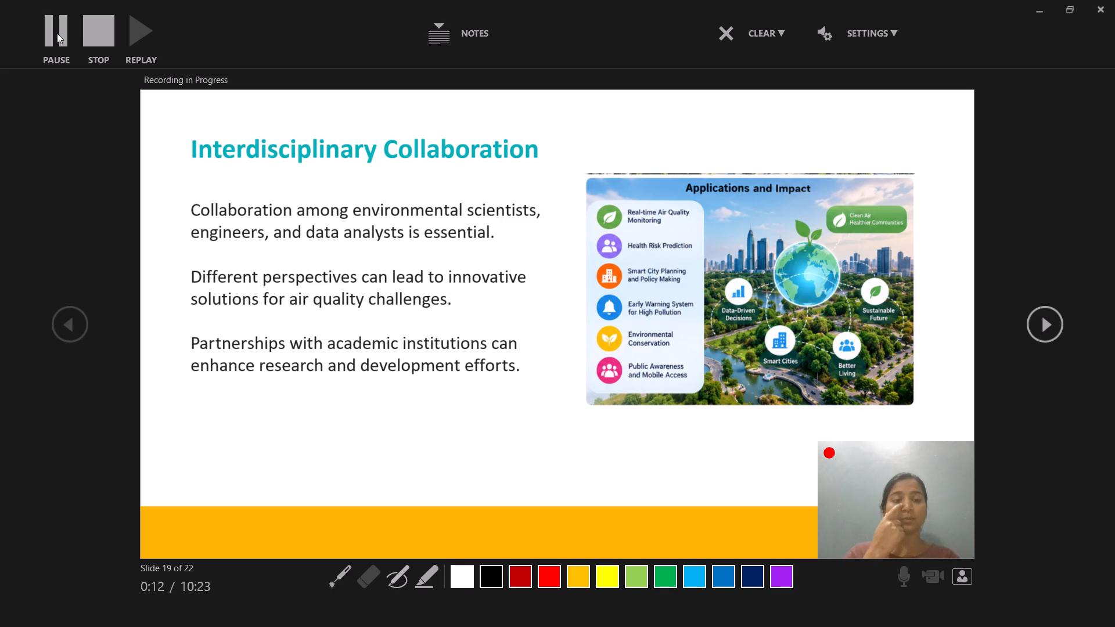
pyautogui.press('Right')
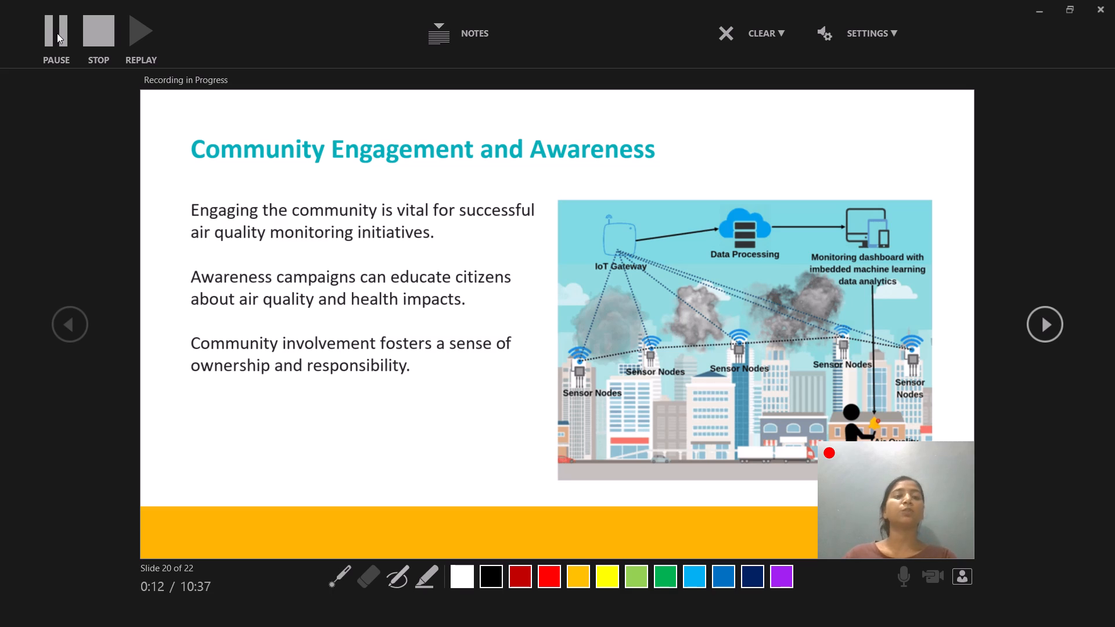
pyautogui.press('Right')
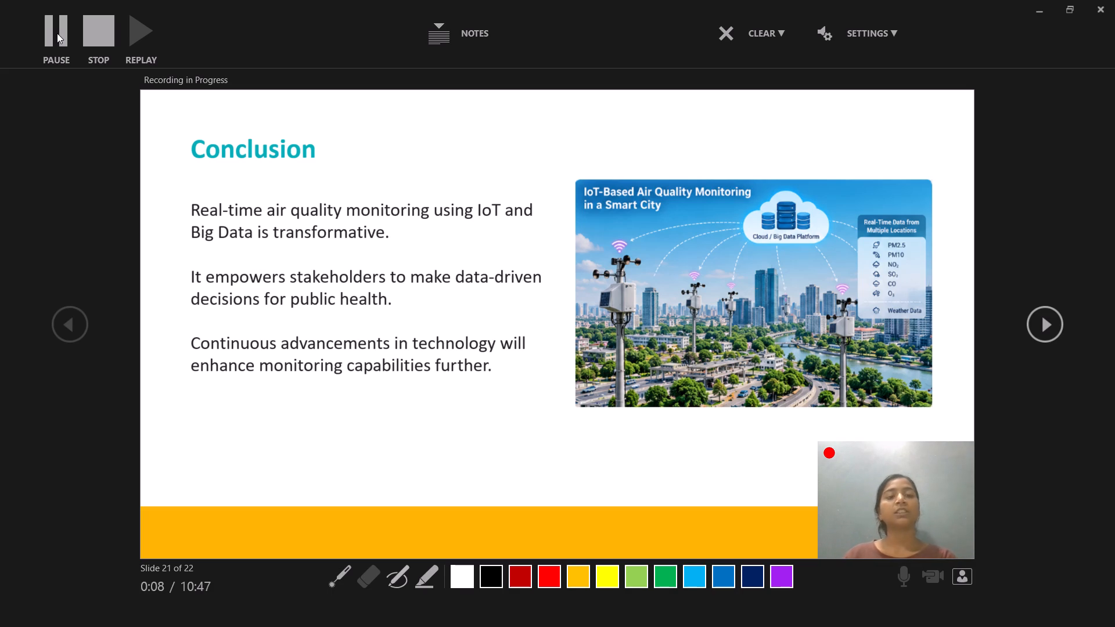
pyautogui.press('Right')
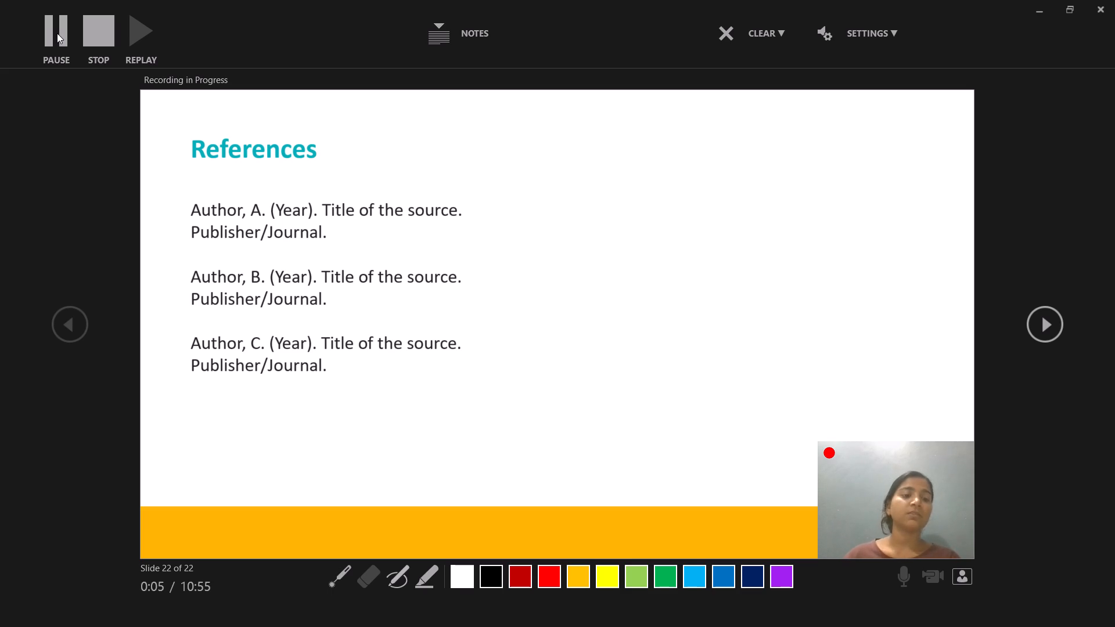
# Pause and stop the recording on slide 22, and exit the recording view to the normal editing view.
pyautogui.click(55, 33)
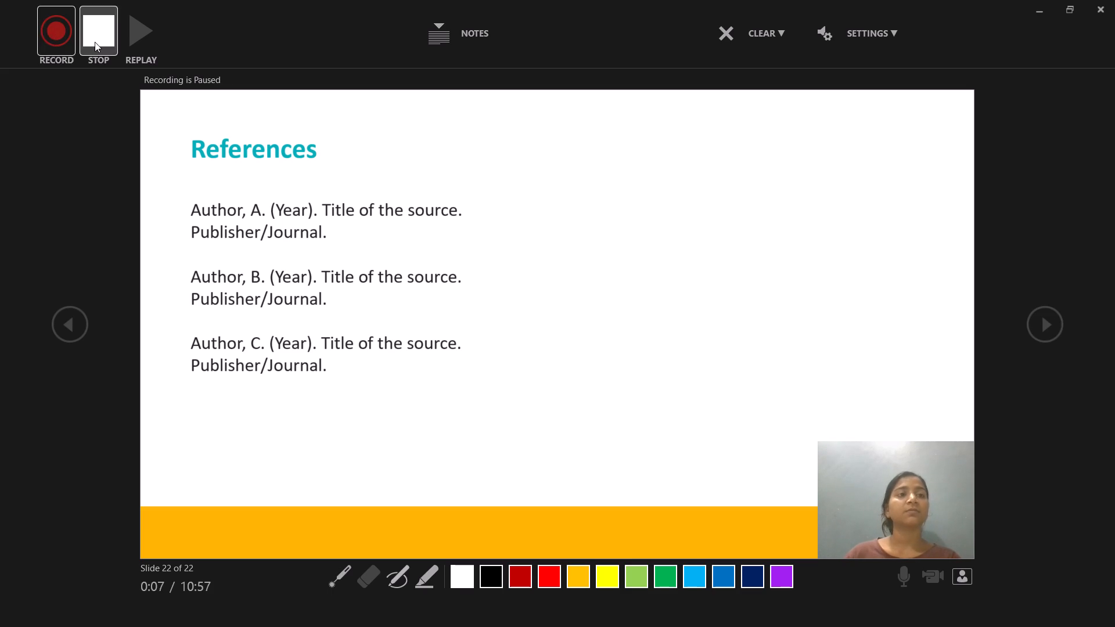
pyautogui.click(95, 42)
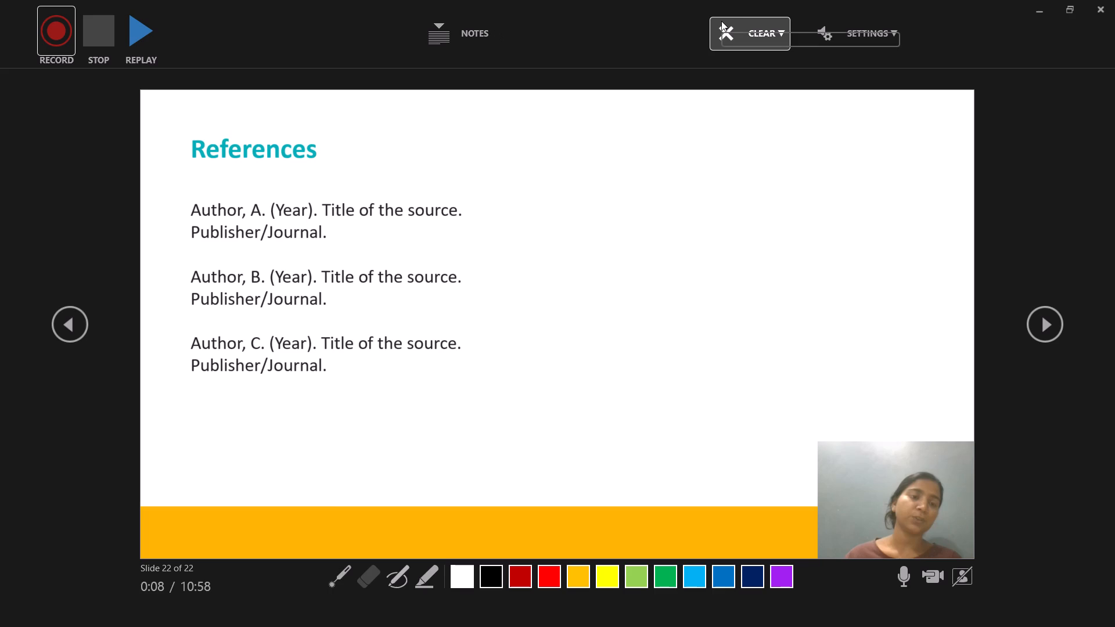
pyautogui.press('Escape')
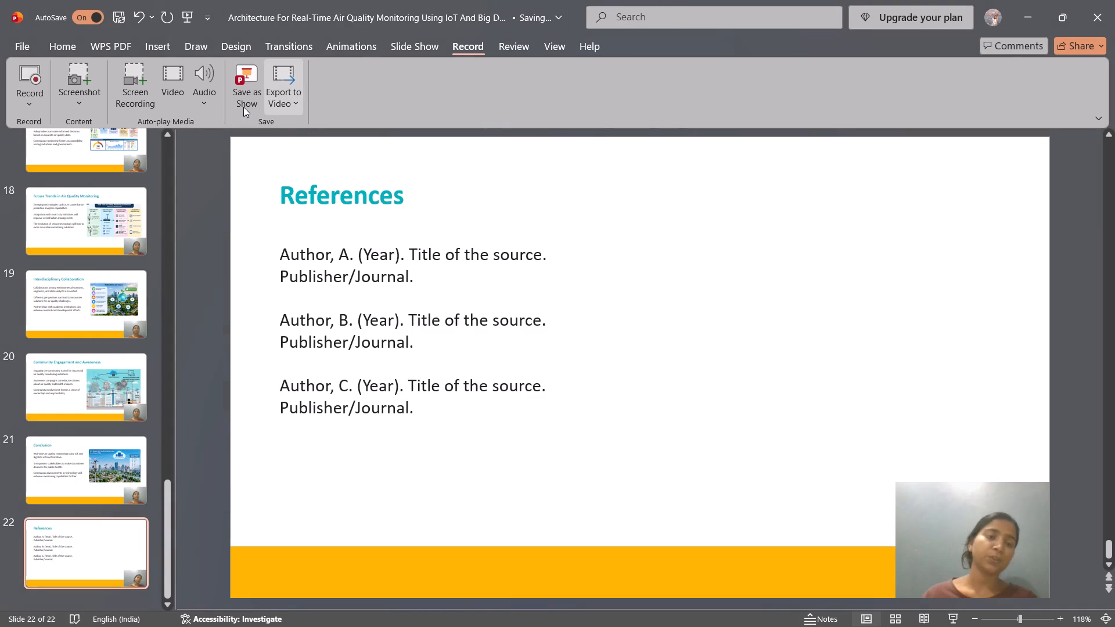
# Return to slide 1 and create a Full HD (1080p) video of the presentation using recorded timings and narrations.
pyautogui.scroll(8, 98, 185)
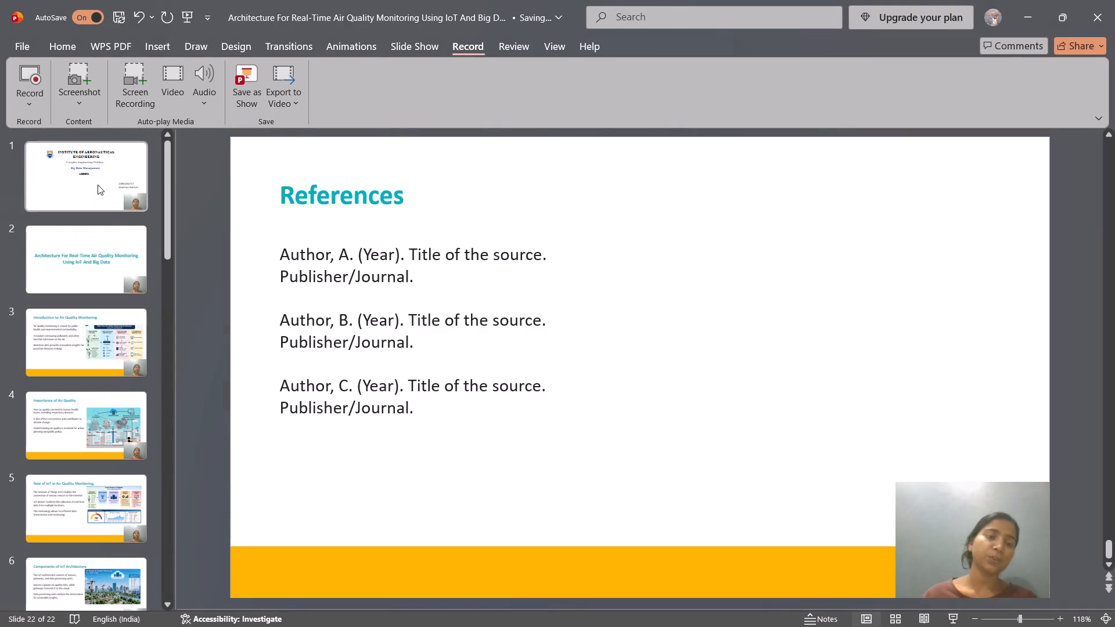
pyautogui.scroll(1, 98, 185)
pyautogui.click(98, 185)
pyautogui.click(288, 98)
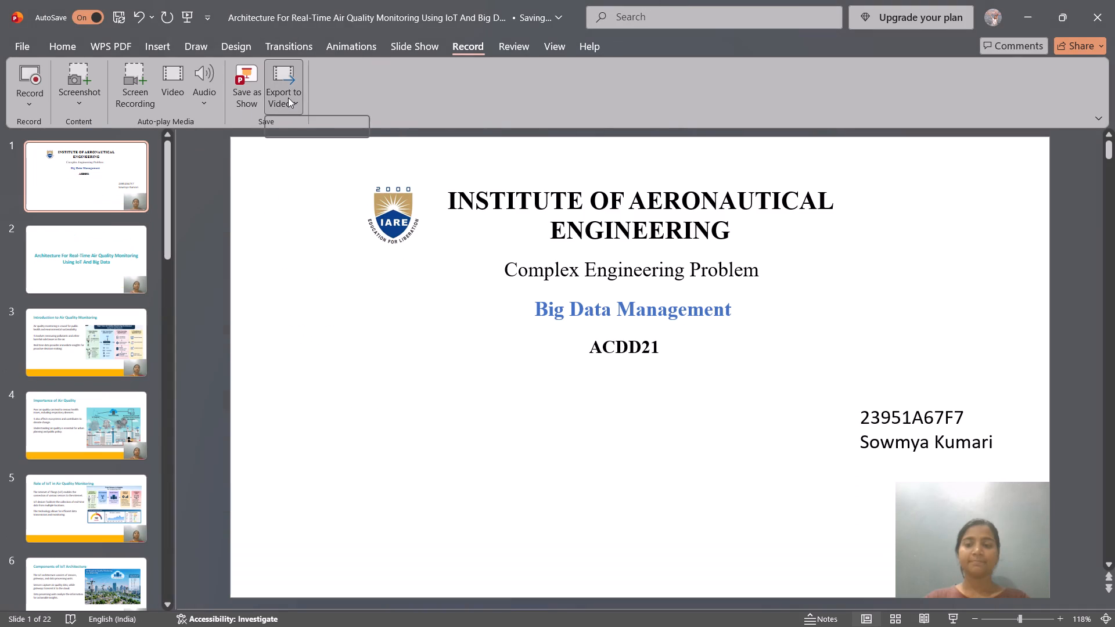
pyautogui.click(314, 128)
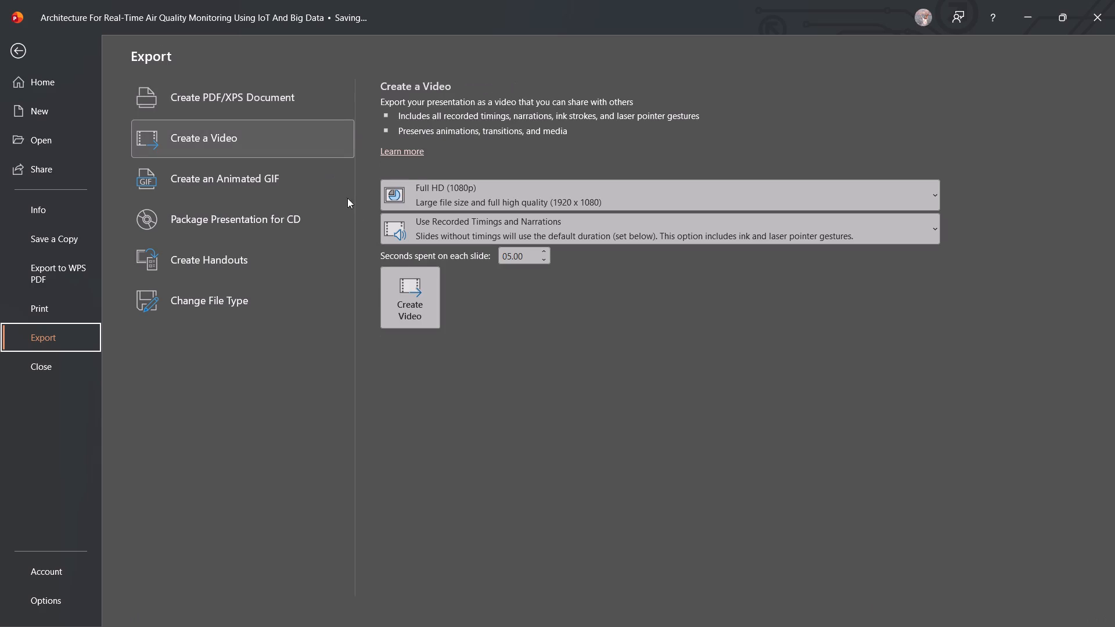
pyautogui.click(406, 278)
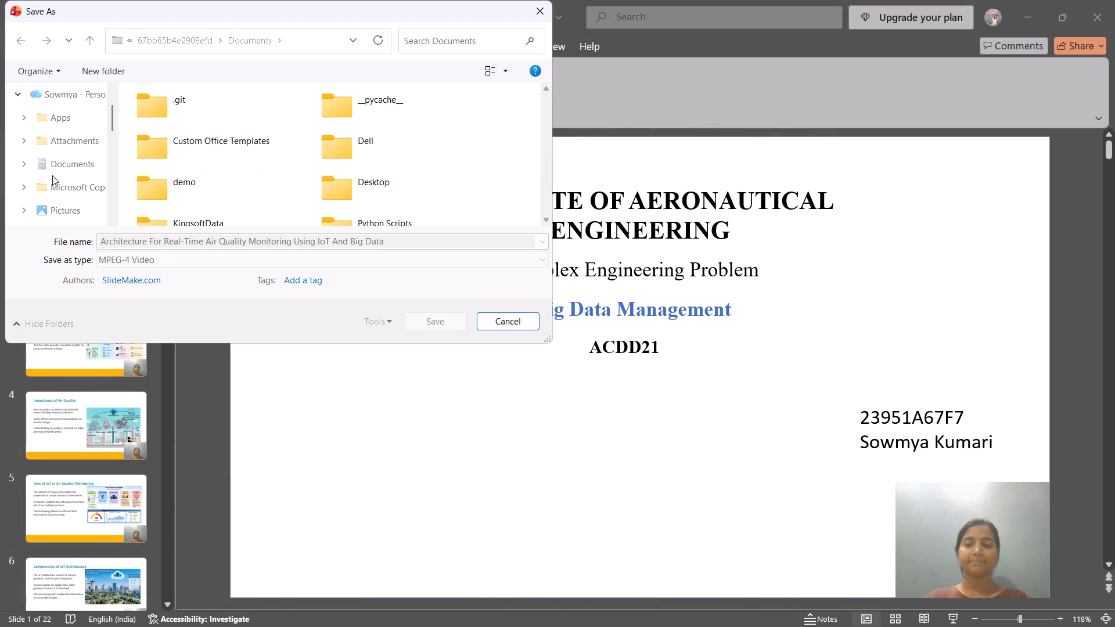
# Save the MPEG-4 video in the Videos folder as "Architecture For Real-Time Air Quality Monitoring Using IoT And Big Data".
pyautogui.scroll(-2, 52, 175)
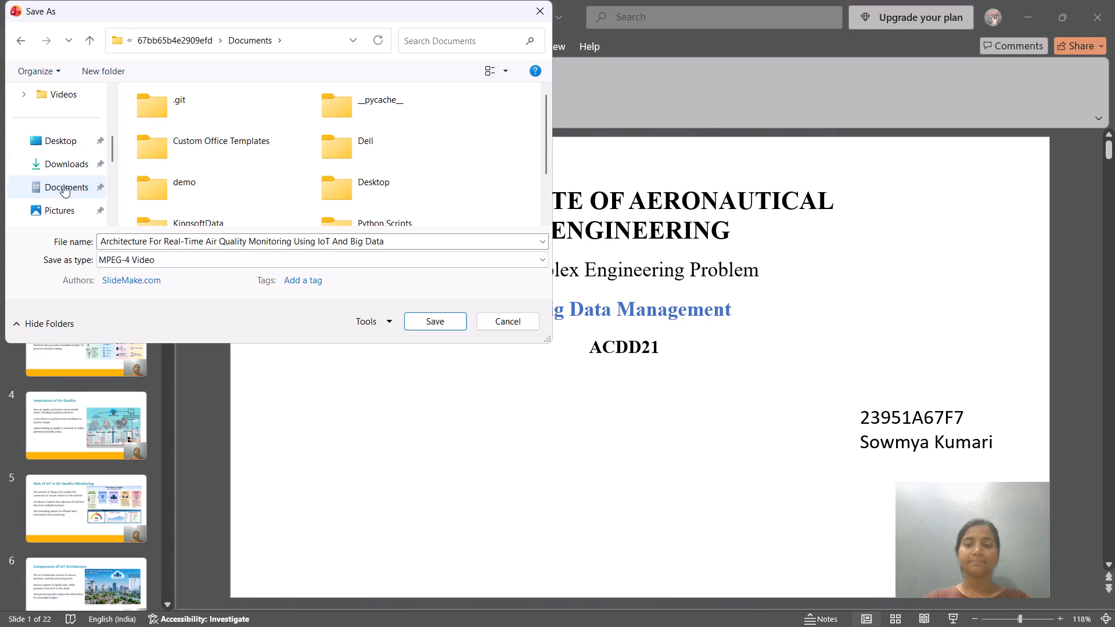
pyautogui.scroll(-2, 67, 207)
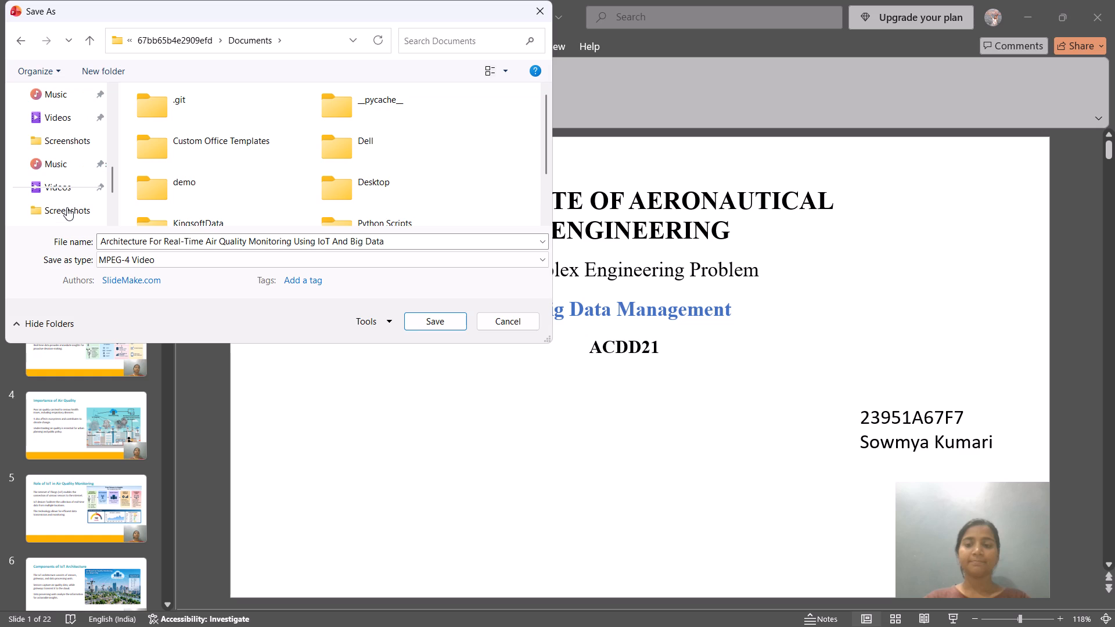
pyautogui.click(59, 121)
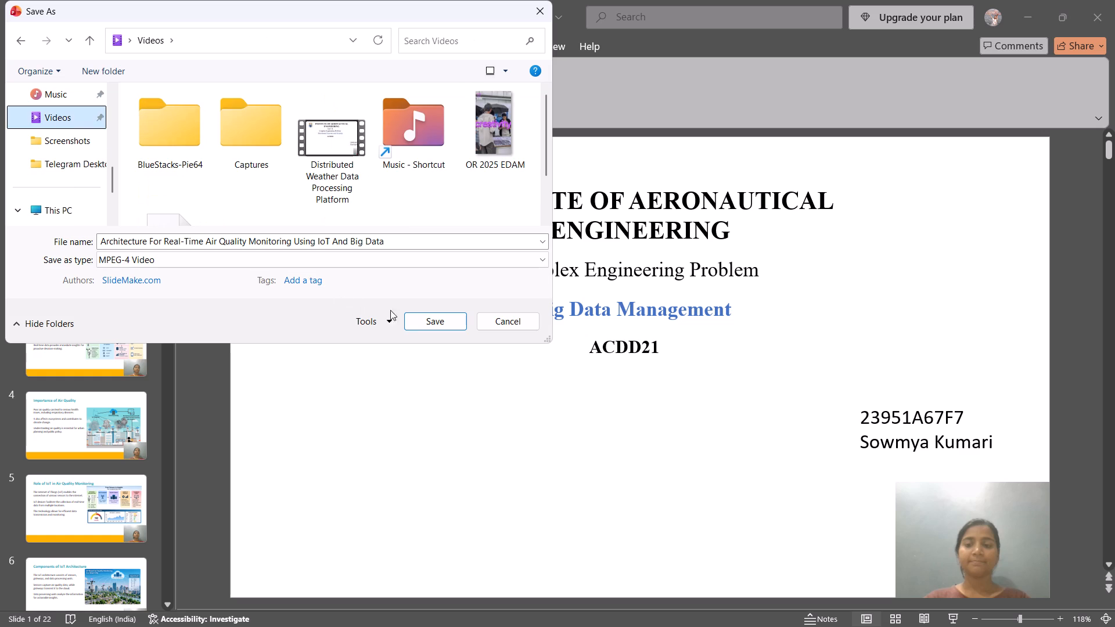
pyautogui.click(430, 318)
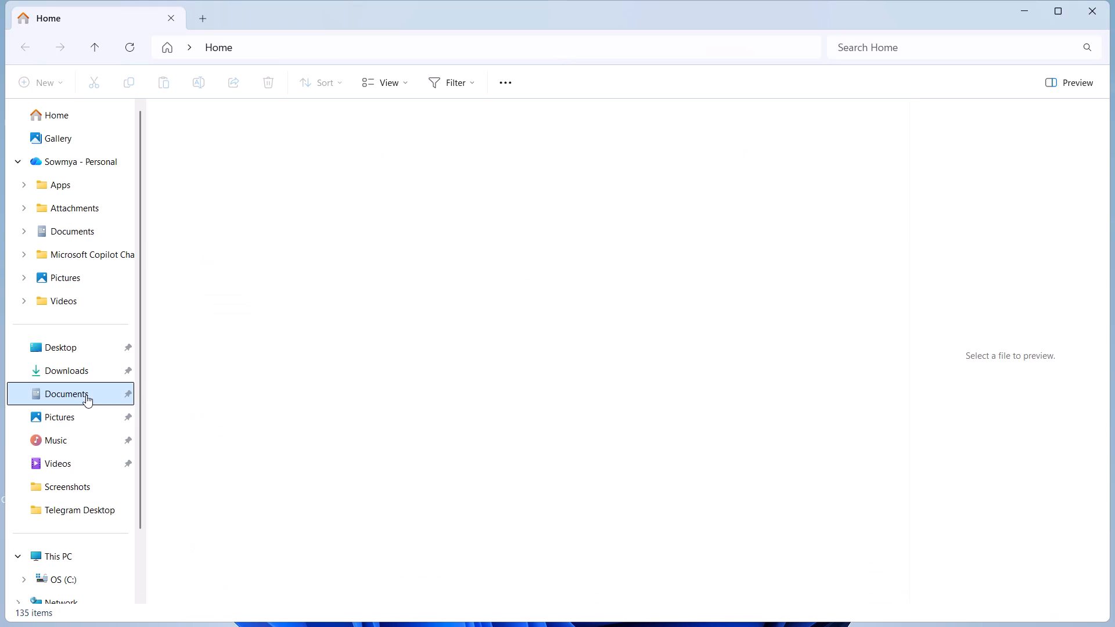
# Find the "Wi-Fi Communication" presentation in the Documents folder and open it.
pyautogui.scroll(-4, 321, 390)
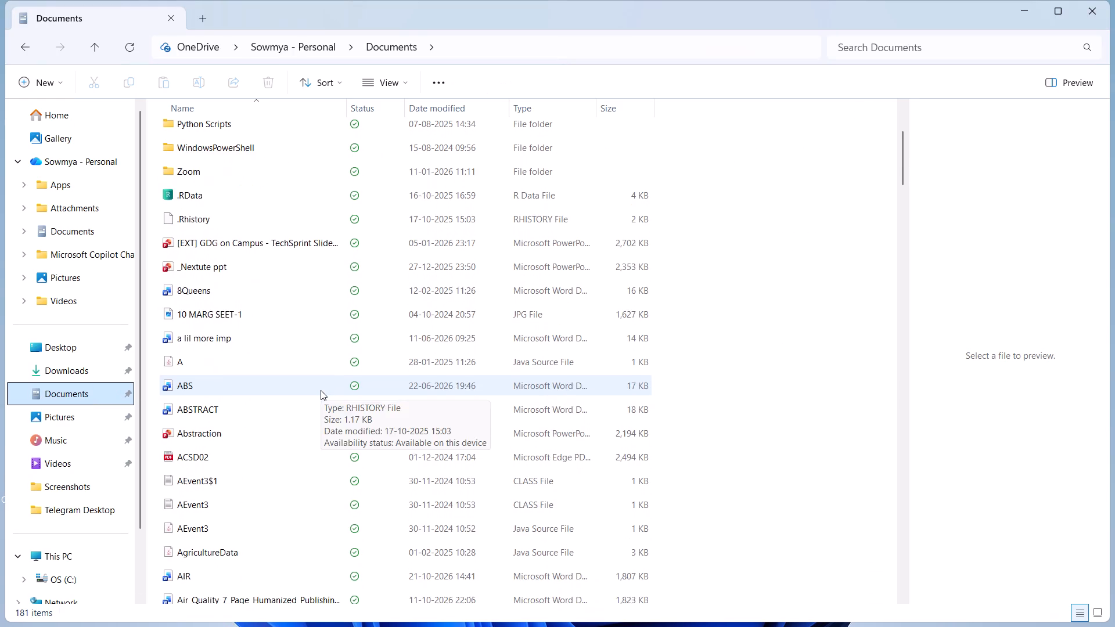
pyautogui.scroll(-6, 321, 390)
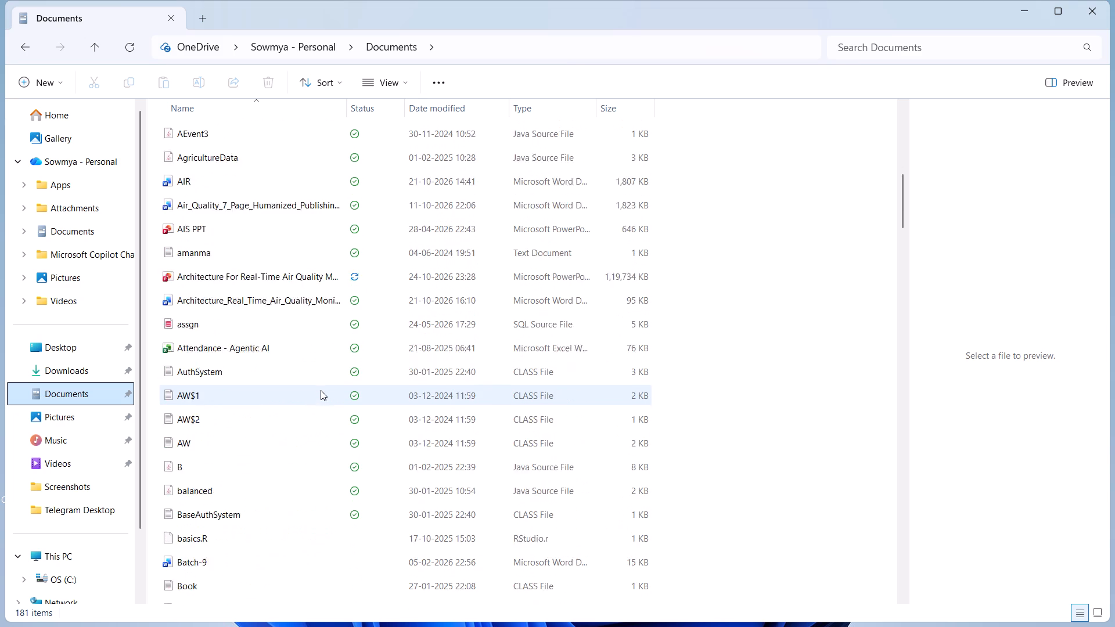
pyautogui.scroll(-6, 321, 390)
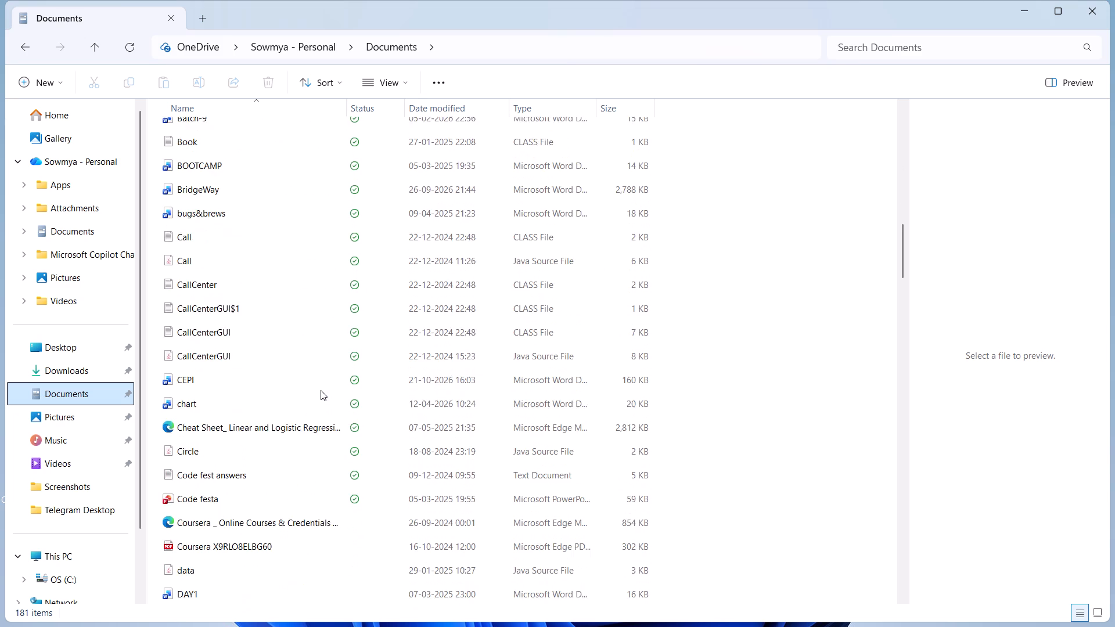
pyautogui.scroll(-14, 321, 390)
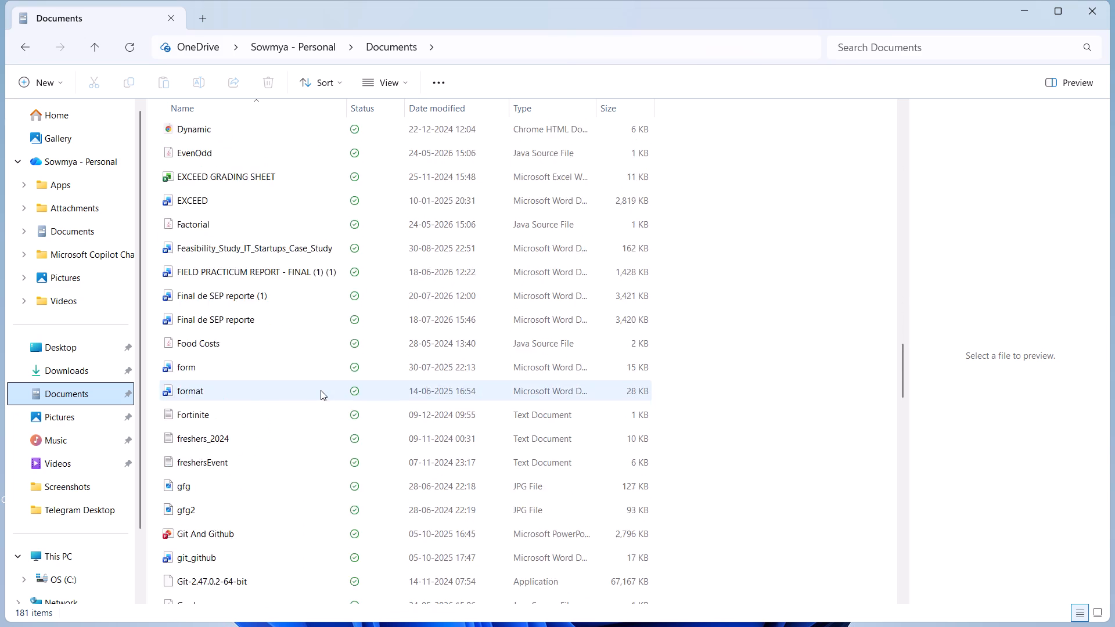
pyautogui.scroll(-14, 321, 390)
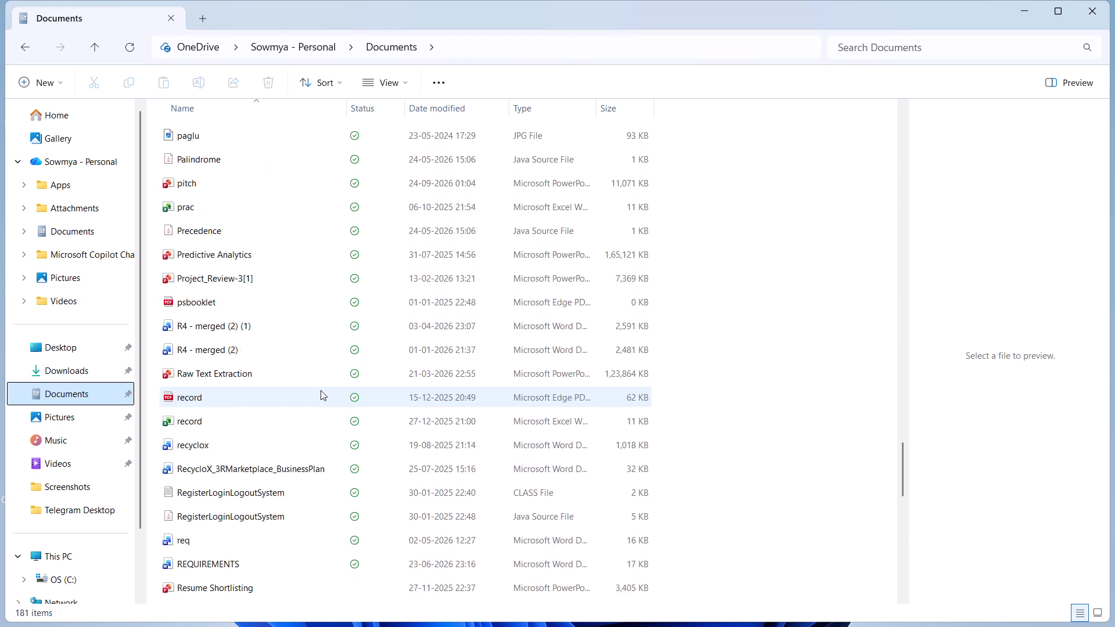
pyautogui.scroll(-10, 321, 390)
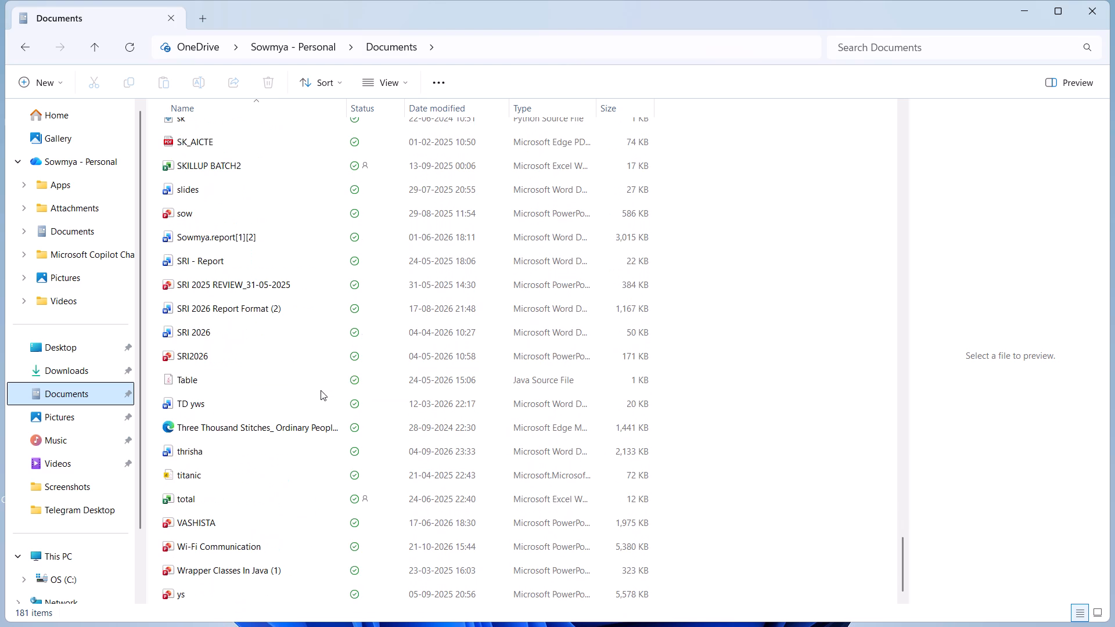
pyautogui.doubleClick(250, 544)
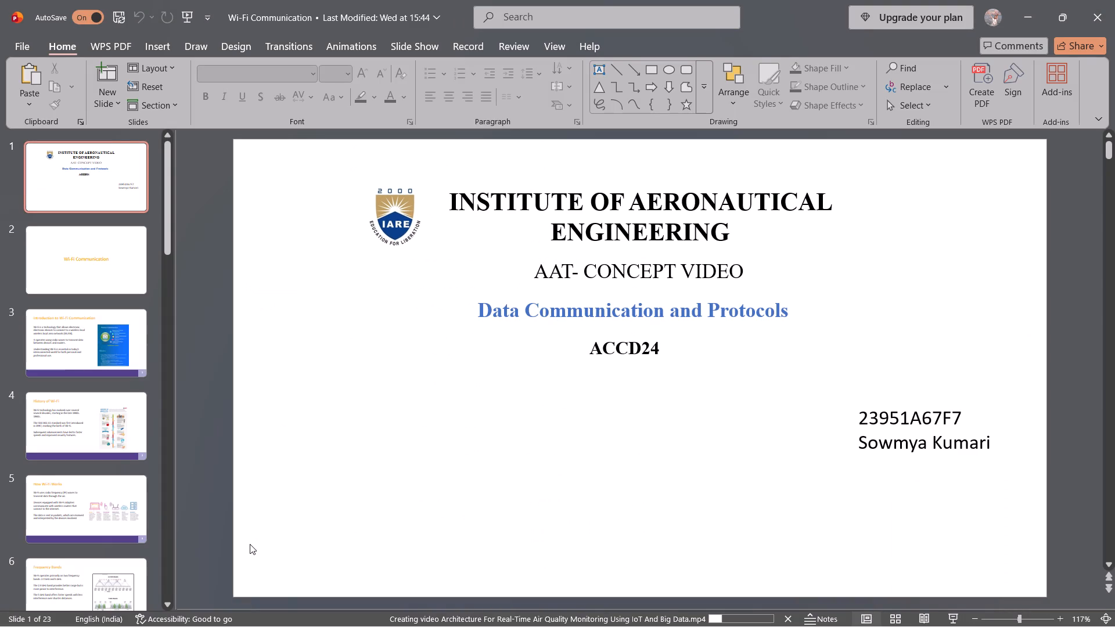
# Look through the Wi-Fi Communication slides from slide 2 onward, including the thumbnails down to the last slide, to review the content.
pyautogui.click(94, 239)
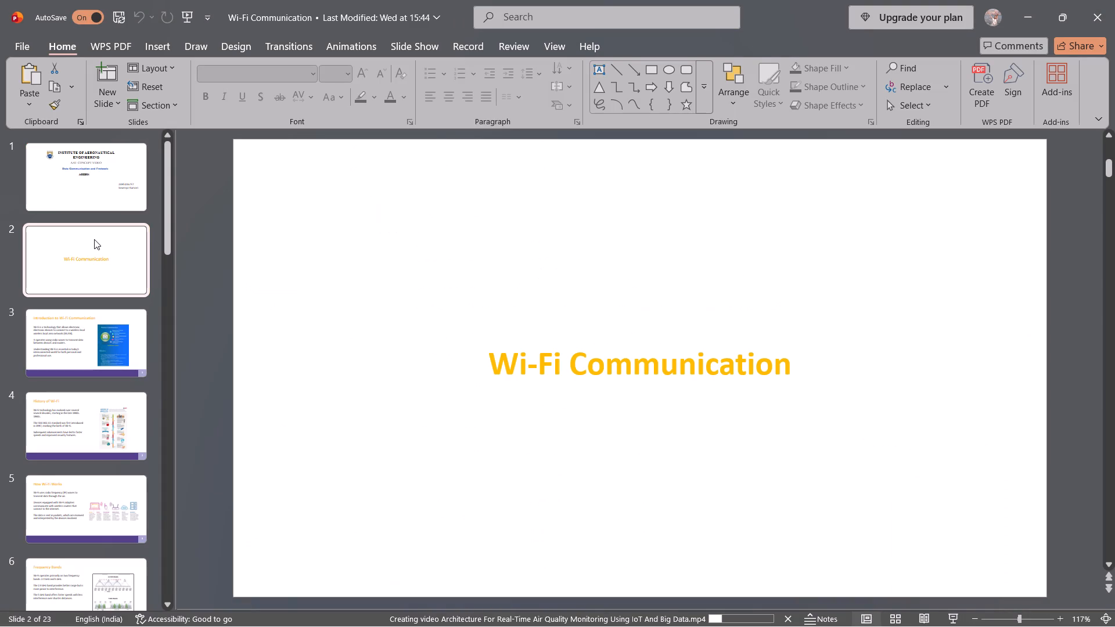
pyautogui.press('Right')
pyautogui.click(373, 300)
pyautogui.press('Right')
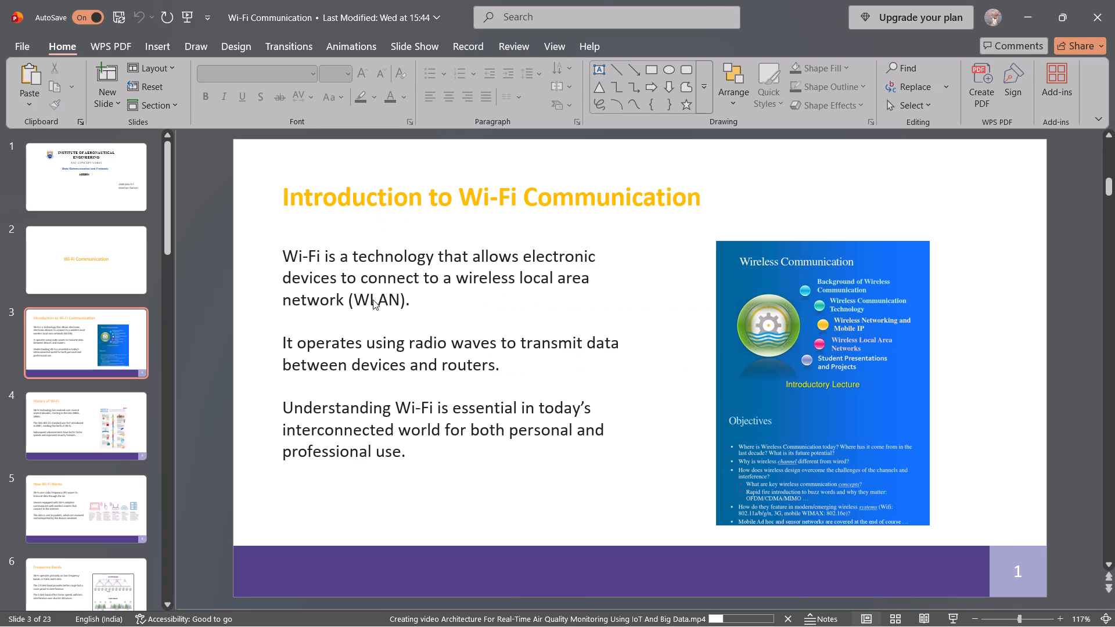
pyautogui.press('Right')
pyautogui.press('Right')
pyautogui.press('Right')
pyautogui.press('Right')
pyautogui.press('Right')
pyautogui.press('Right')
pyautogui.press('Right')
pyautogui.press('Right')
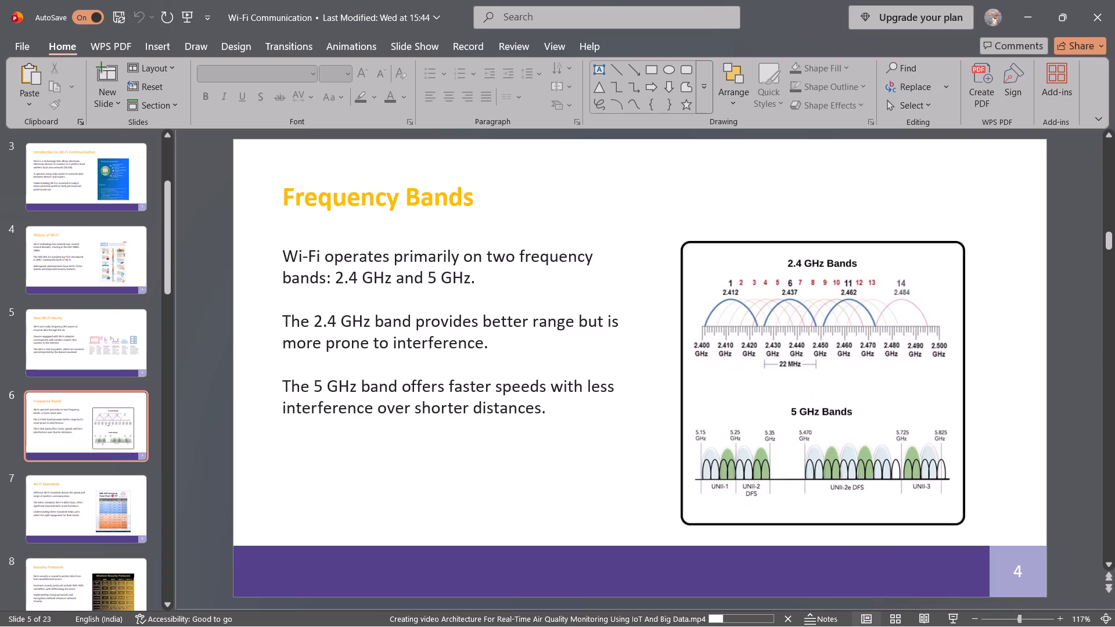
pyautogui.scroll(-12, 97, 475)
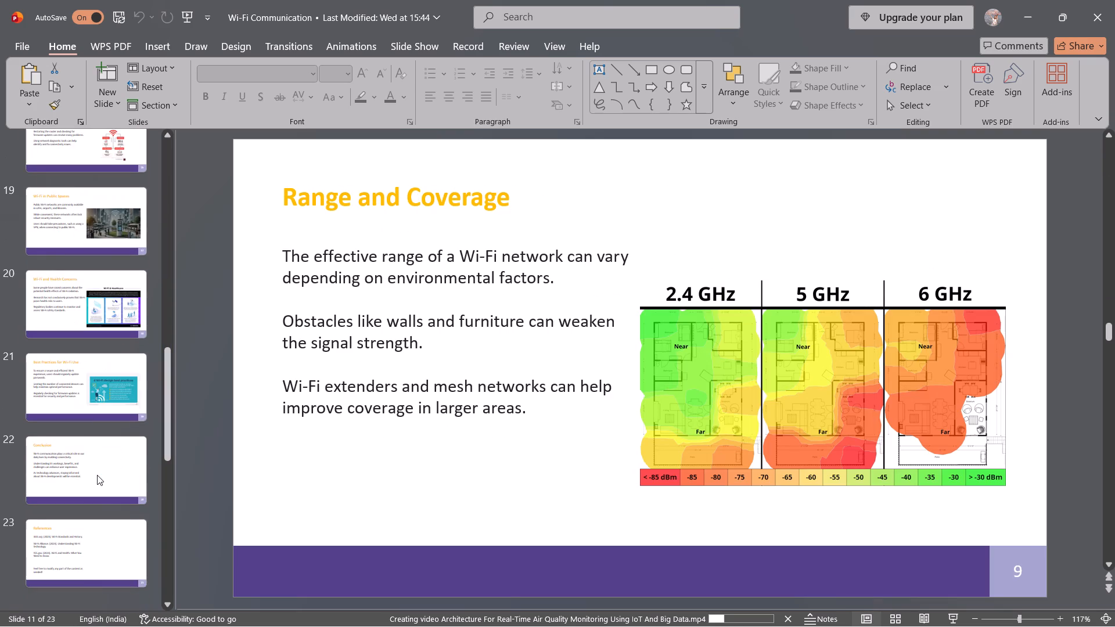
pyautogui.scroll(9, 97, 475)
# Start a narrated webcam recording from the beginning of the presentation and advance from slide 1 to slide 3, "Introduction to Wi-Fi Communication".
pyautogui.click(81, 197)
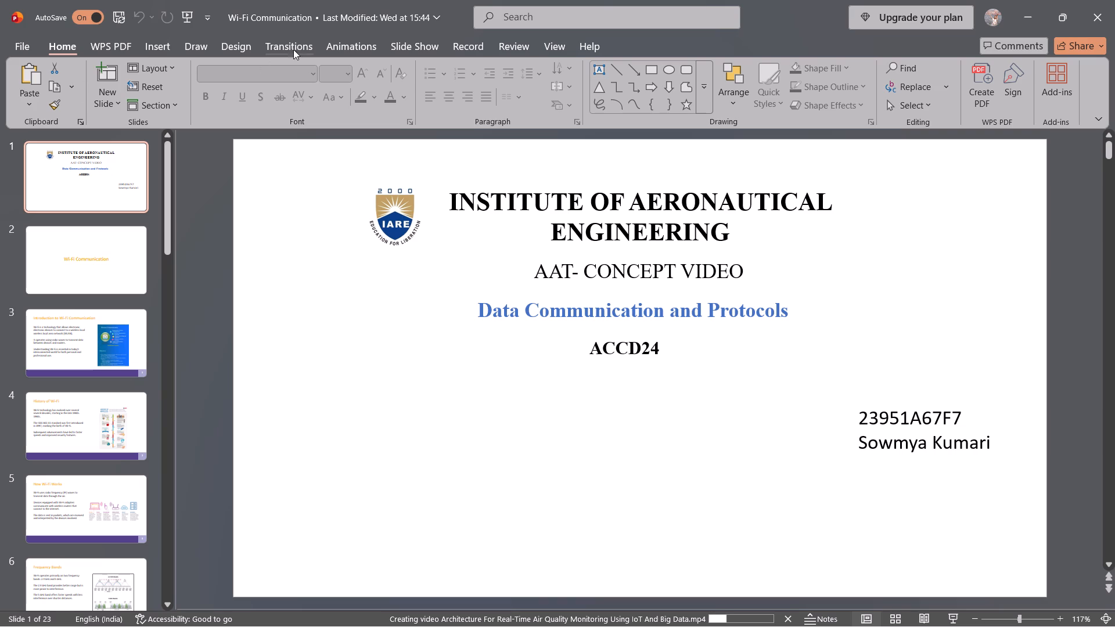
pyautogui.click(469, 48)
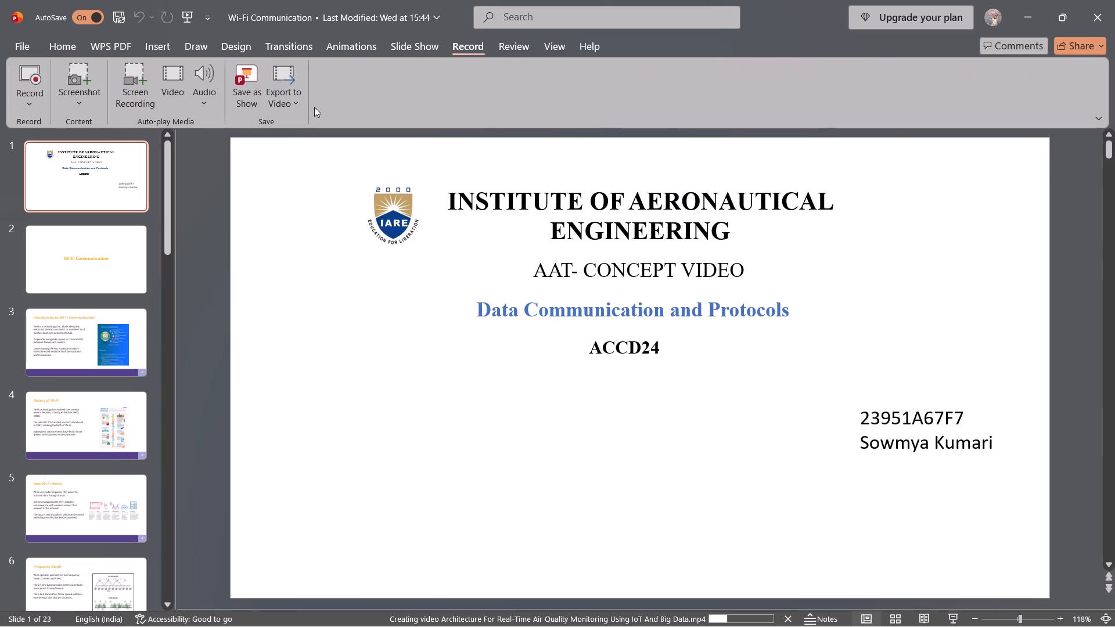
pyautogui.click(30, 105)
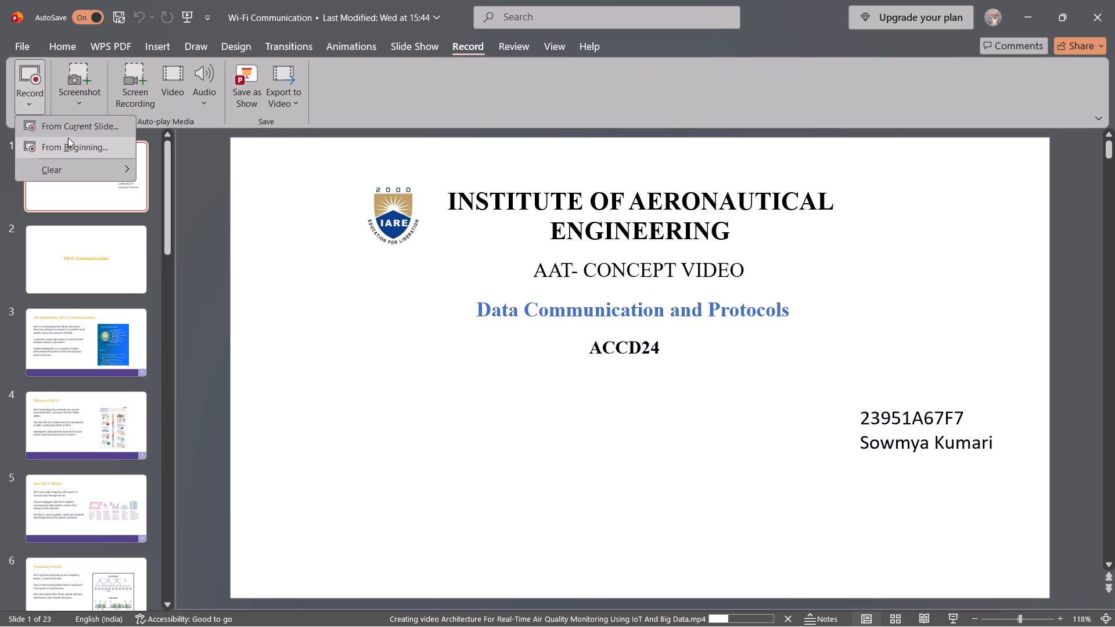
pyautogui.click(74, 149)
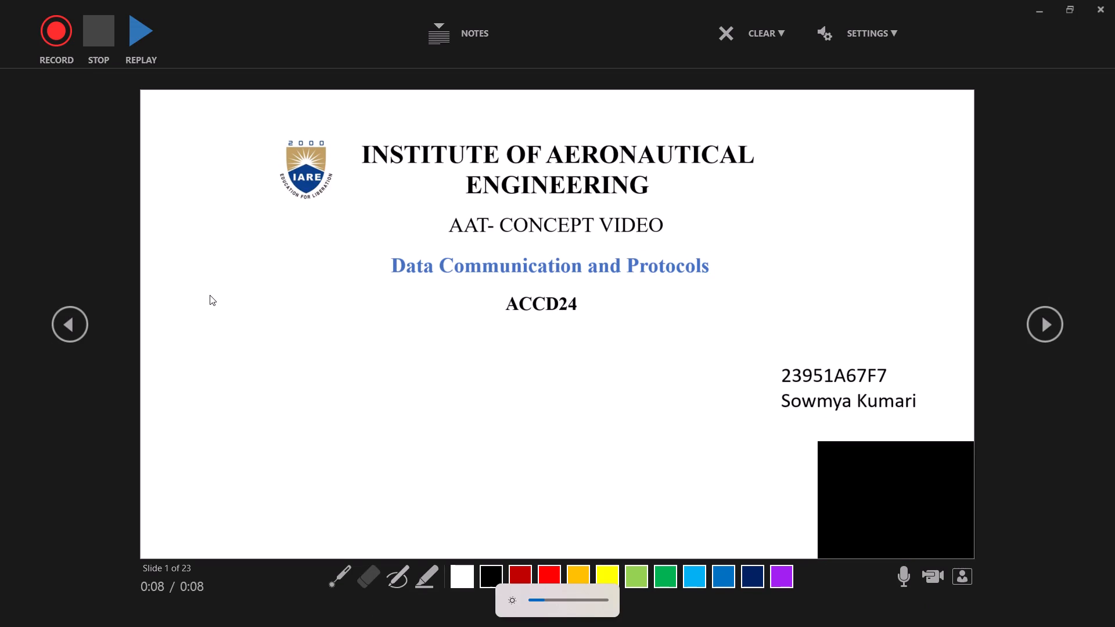
pyautogui.click(58, 41)
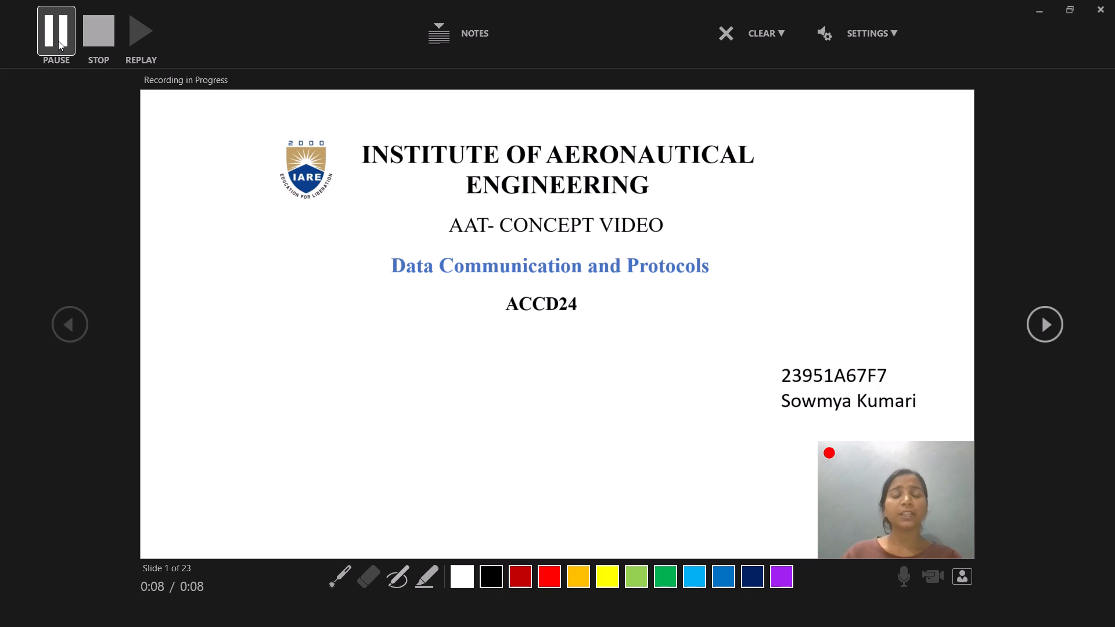
pyautogui.press('Right')
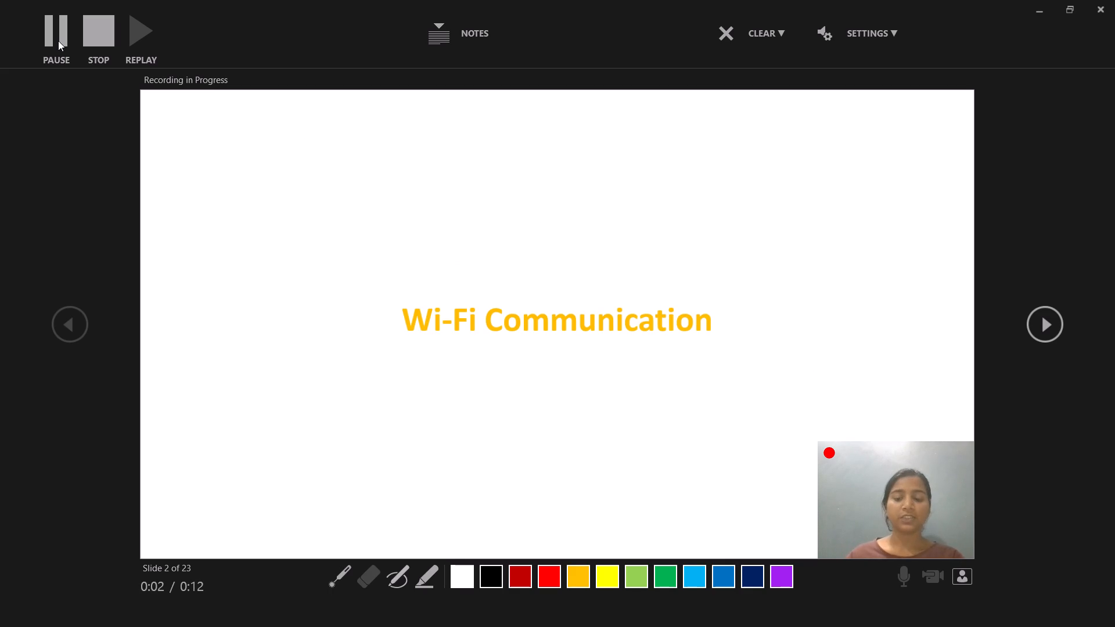
pyautogui.press('Right')
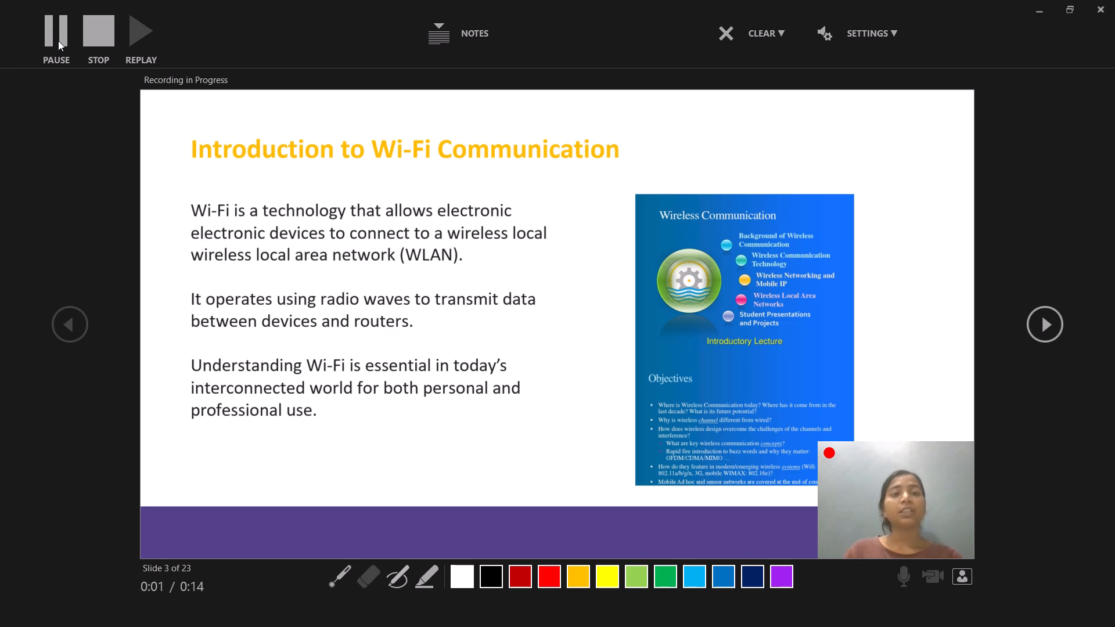